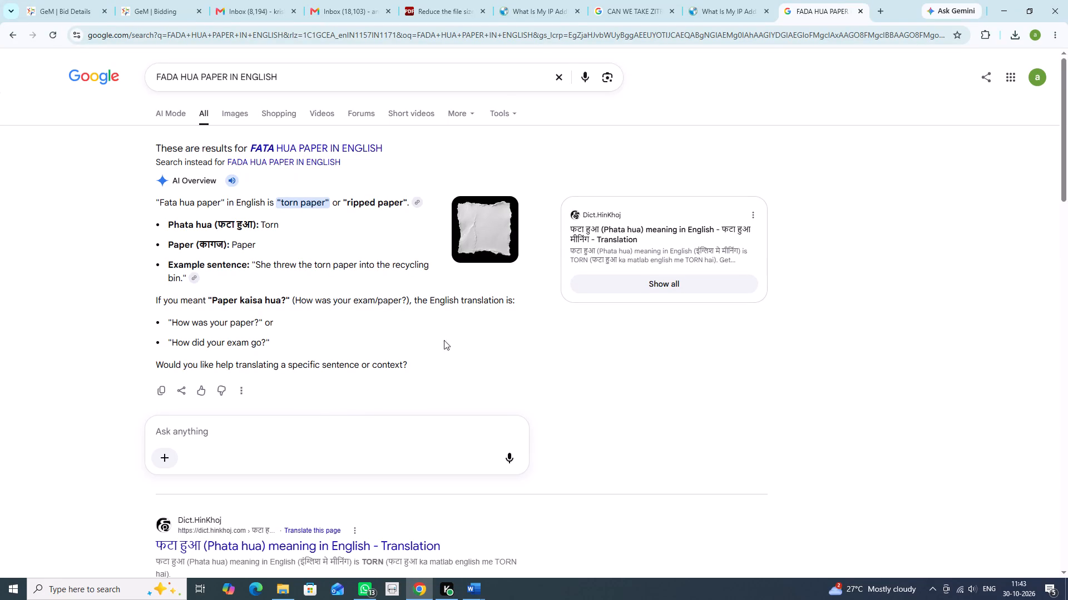
Log out of the GeM seller account from the Bid Details page.
{"action": "left_click", "coordinate": [62, 18]}
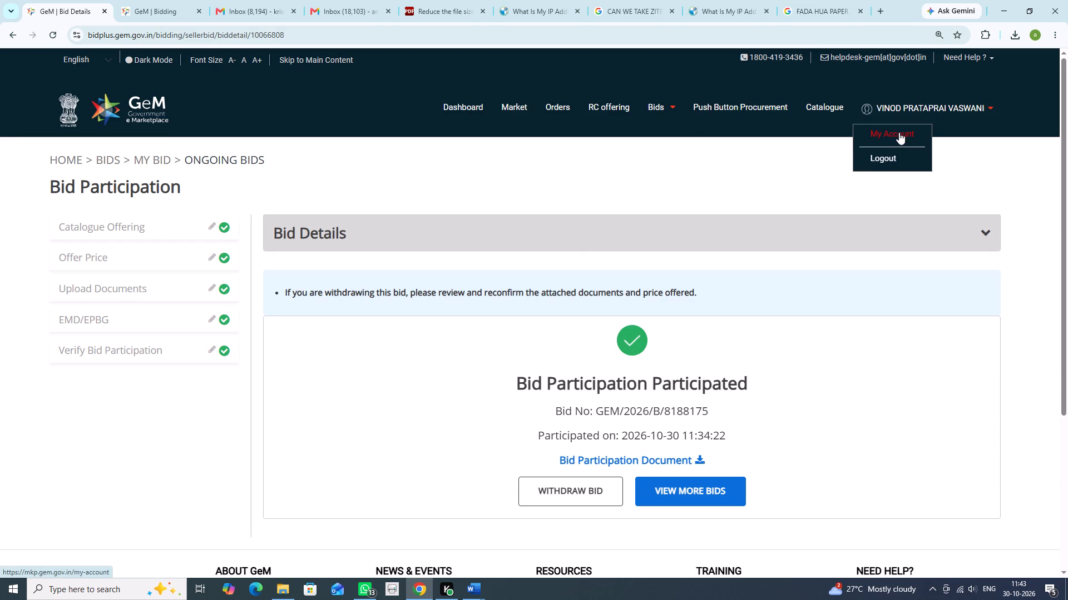
{"action": "key", "text": "F5"}
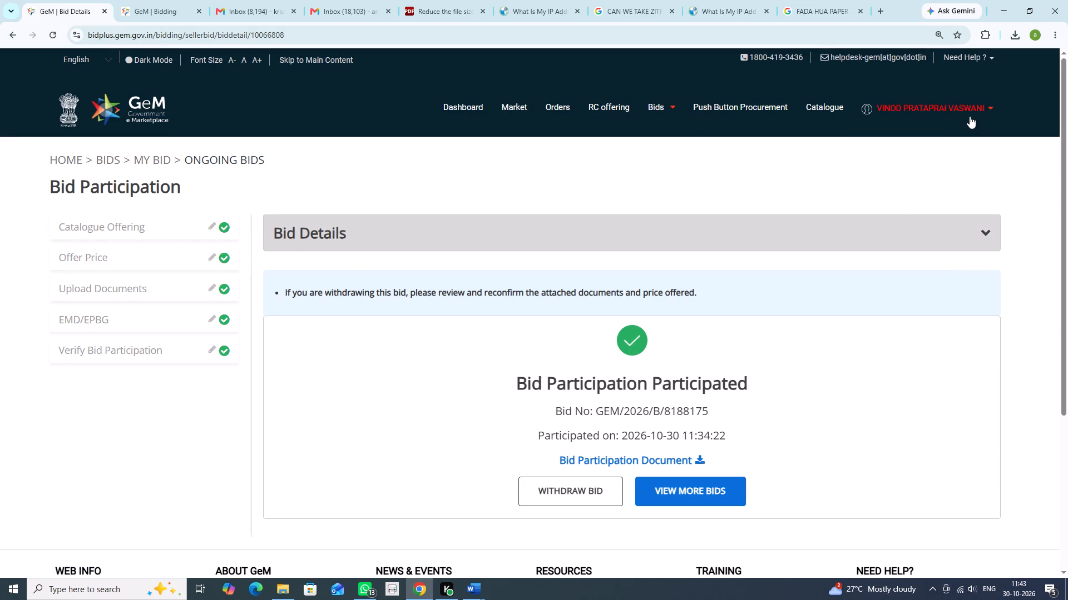
{"action": "left_click", "coordinate": [895, 161]}
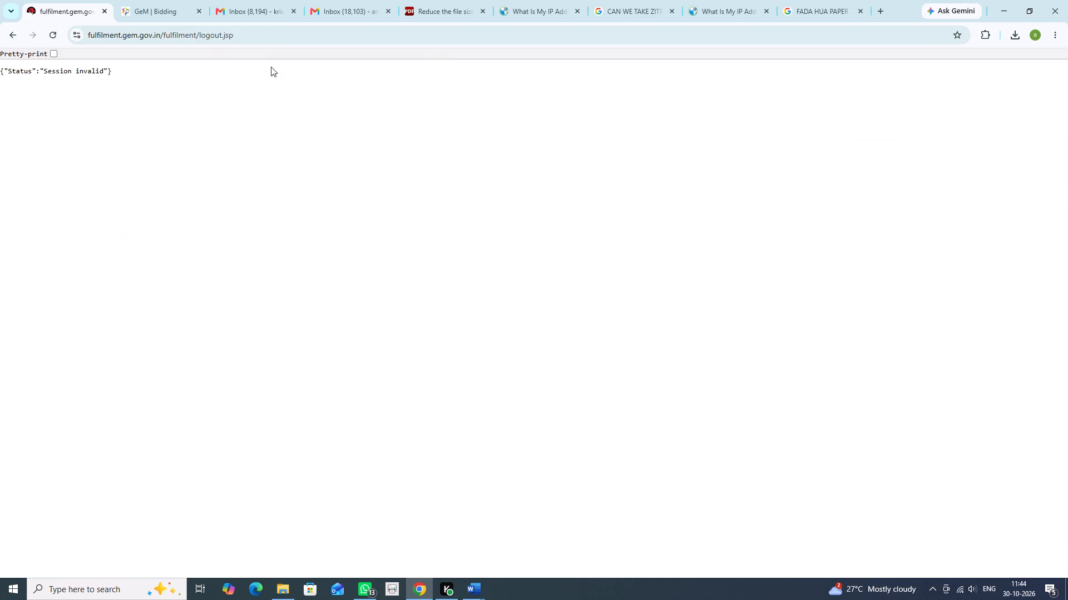
Close the seven browser tabs between the GeM tab and the FADA HUA PAPER search tab.
{"action": "left_click", "coordinate": [198, 13]}
{"action": "left_click", "coordinate": [199, 13]}
{"action": "left_click", "coordinate": [199, 13]}
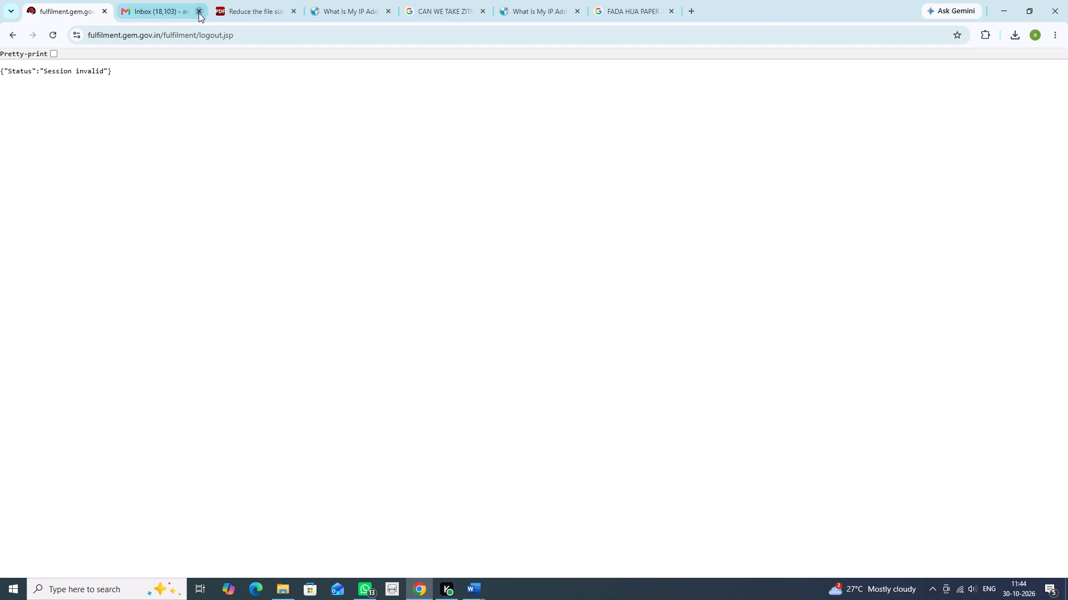
{"action": "left_click", "coordinate": [199, 13]}
{"action": "left_click", "coordinate": [199, 13]}
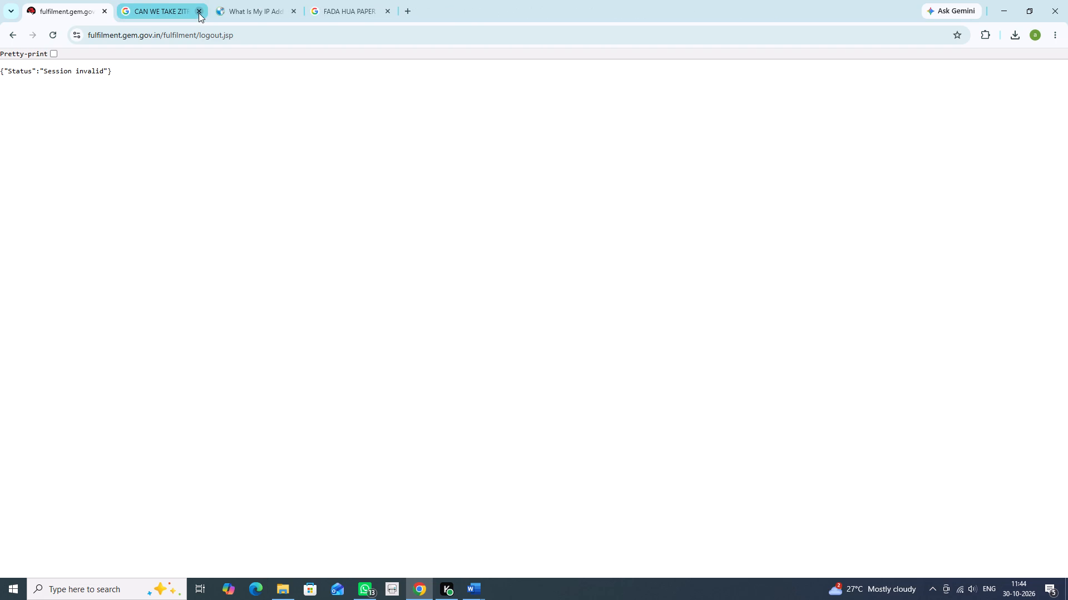
{"action": "left_click", "coordinate": [199, 13]}
{"action": "left_click", "coordinate": [199, 13]}
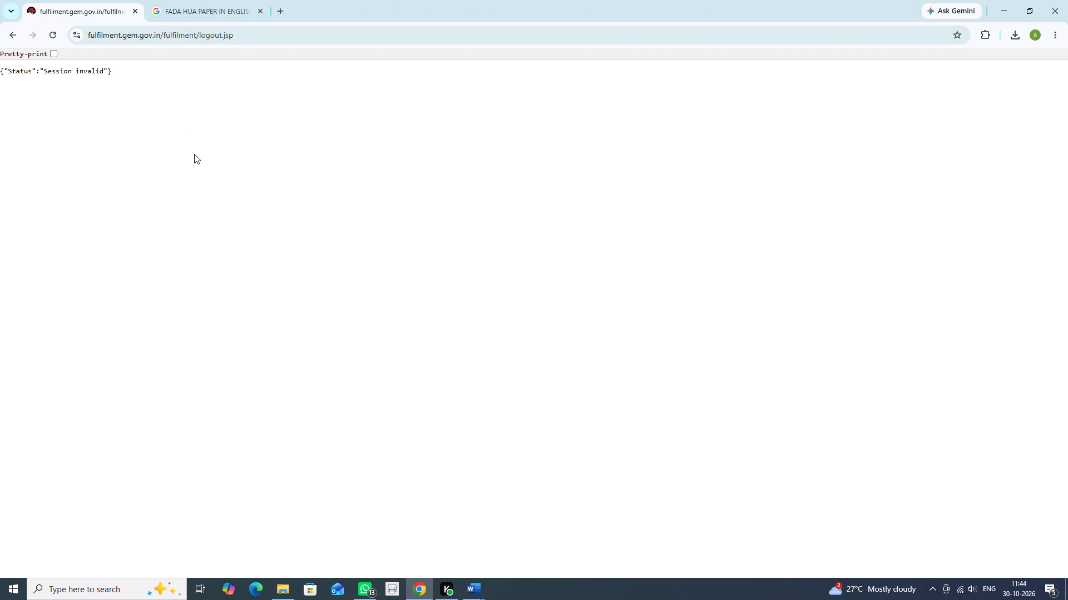
Switch to File Explorer and open the LETTERS NAGPUR document from the TENDER26-27 folder on Local Disk (D:).
{"action": "left_click", "coordinate": [278, 588]}
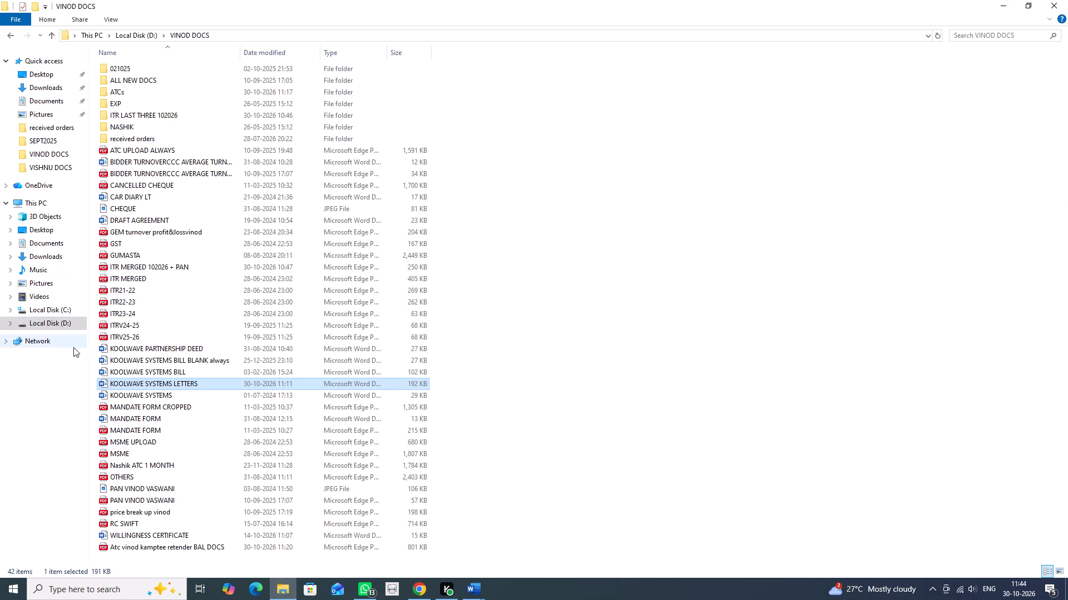
{"action": "left_click", "coordinate": [136, 37]}
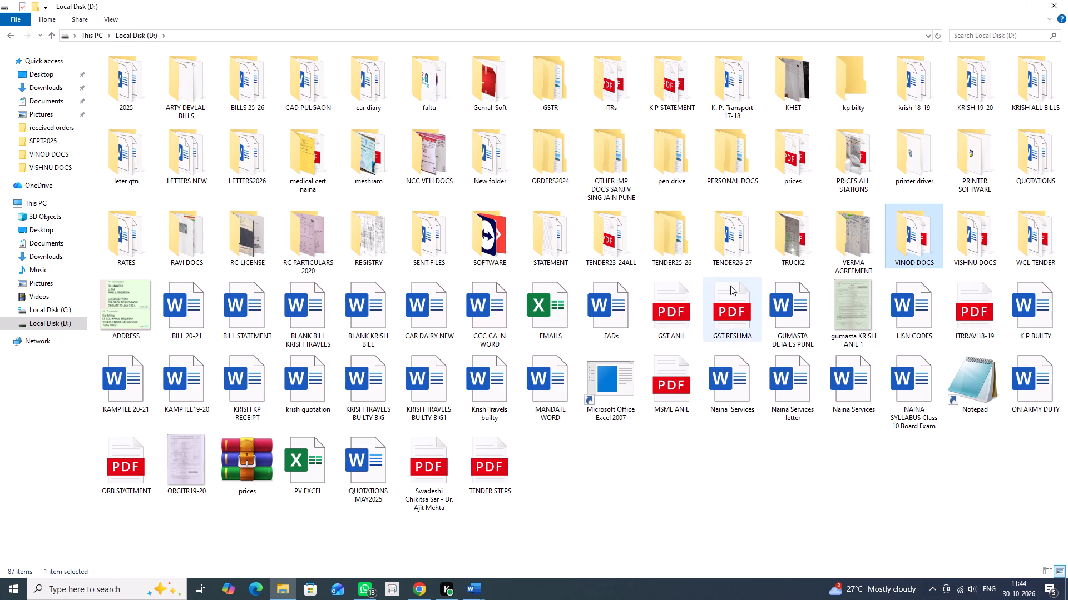
{"action": "double_click", "coordinate": [739, 249]}
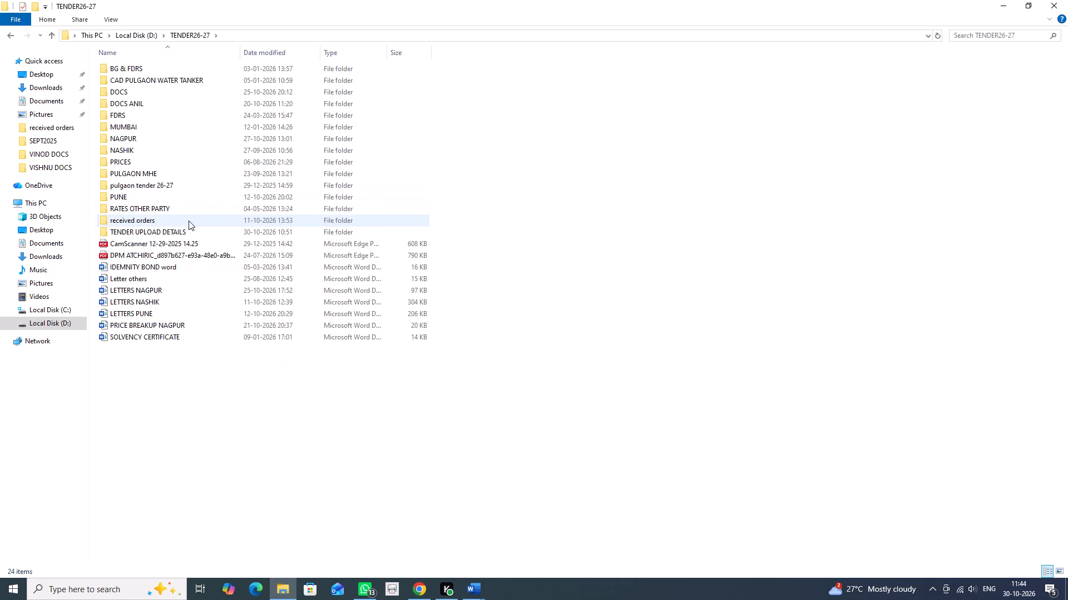
{"action": "double_click", "coordinate": [167, 293]}
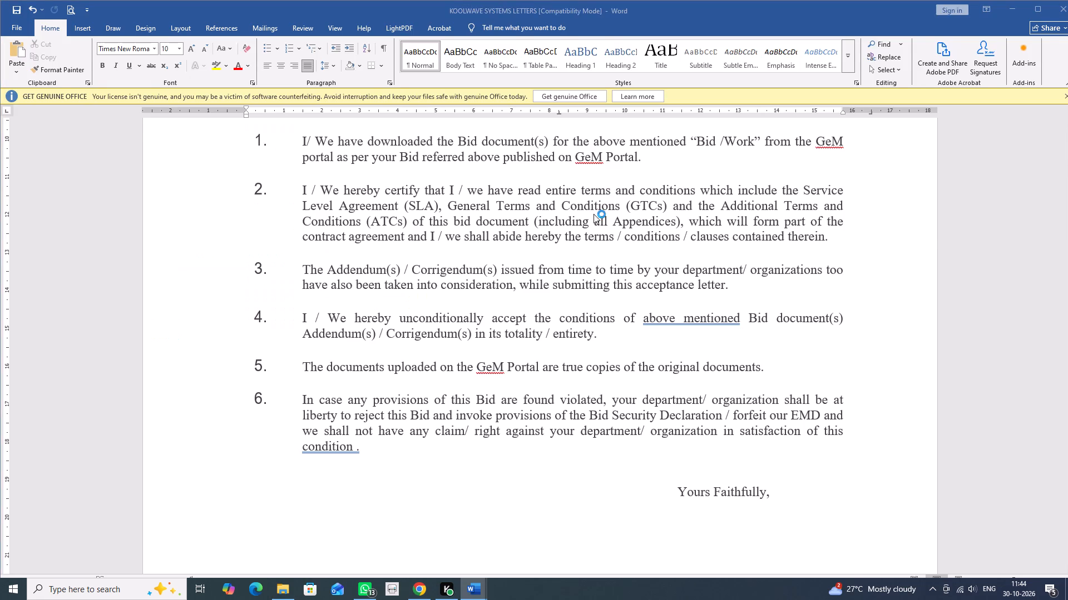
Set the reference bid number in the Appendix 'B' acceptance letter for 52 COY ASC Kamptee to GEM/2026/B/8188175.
{"action": "scroll", "coordinate": [594, 223], "scroll_direction": "down", "scroll_amount": 3, "text": "ctrl"}
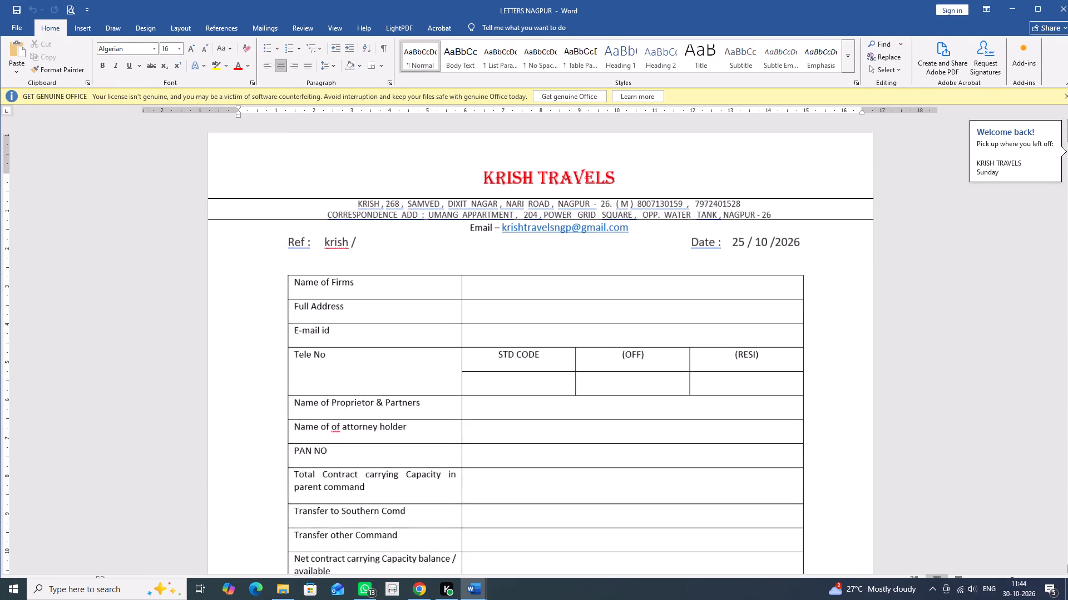
{"action": "scroll", "coordinate": [594, 225], "scroll_direction": "down", "scroll_amount": 7}
{"action": "scroll", "coordinate": [594, 225], "scroll_direction": "down", "scroll_amount": 20}
{"action": "scroll", "coordinate": [594, 225], "scroll_direction": "down", "scroll_amount": 1}
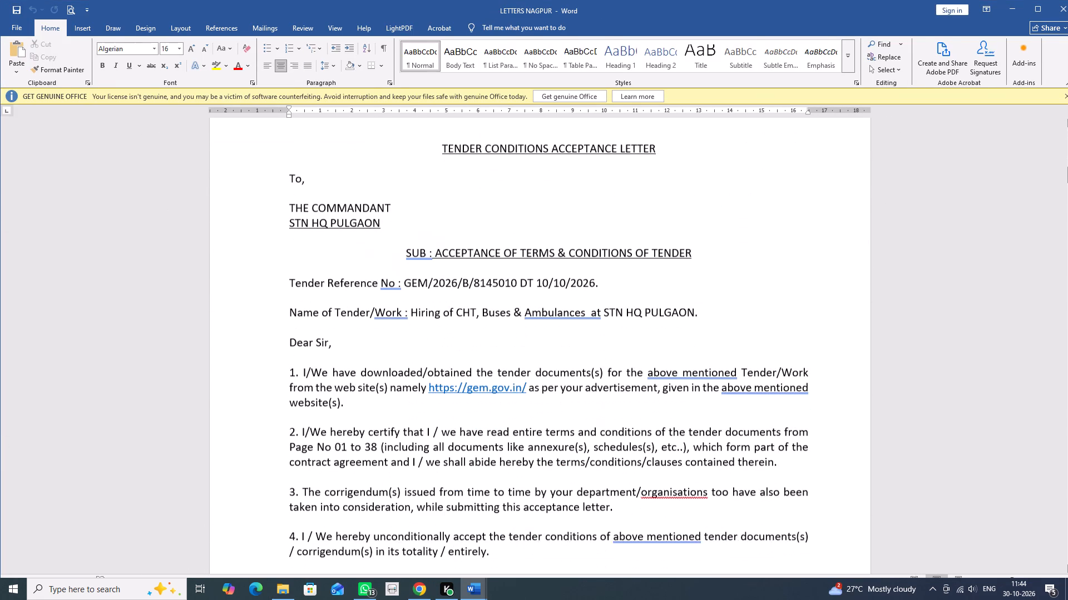
{"action": "scroll", "coordinate": [594, 225], "scroll_direction": "down", "scroll_amount": 15}
{"action": "scroll", "coordinate": [594, 226], "scroll_direction": "down", "scroll_amount": 7}
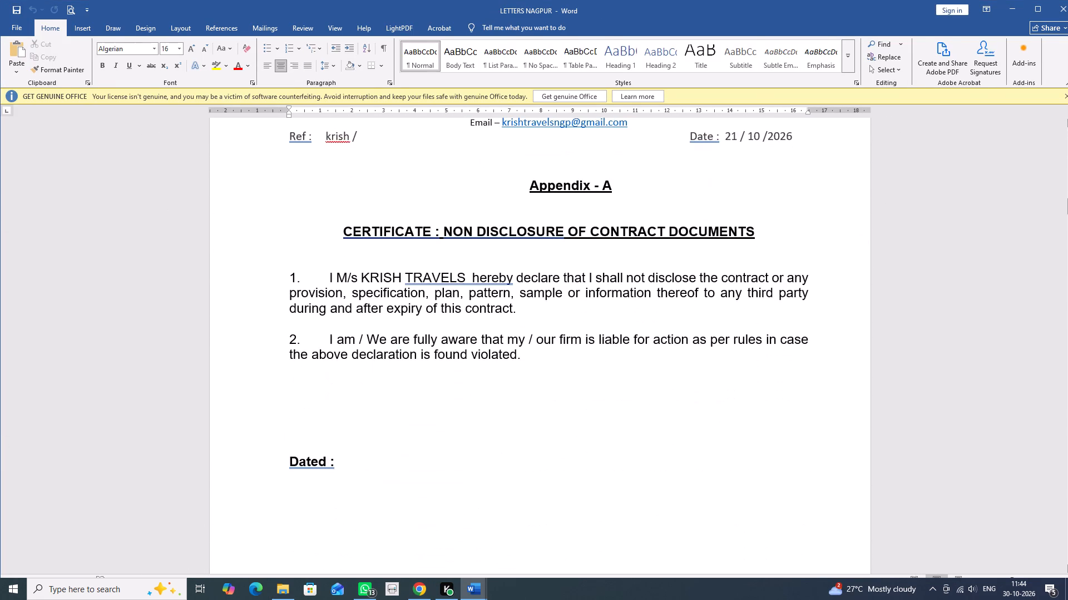
{"action": "scroll", "coordinate": [594, 227], "scroll_direction": "down", "scroll_amount": 6}
{"action": "scroll", "coordinate": [594, 227], "scroll_direction": "up", "scroll_amount": 6}
{"action": "scroll", "coordinate": [594, 227], "scroll_direction": "down", "scroll_amount": 19}
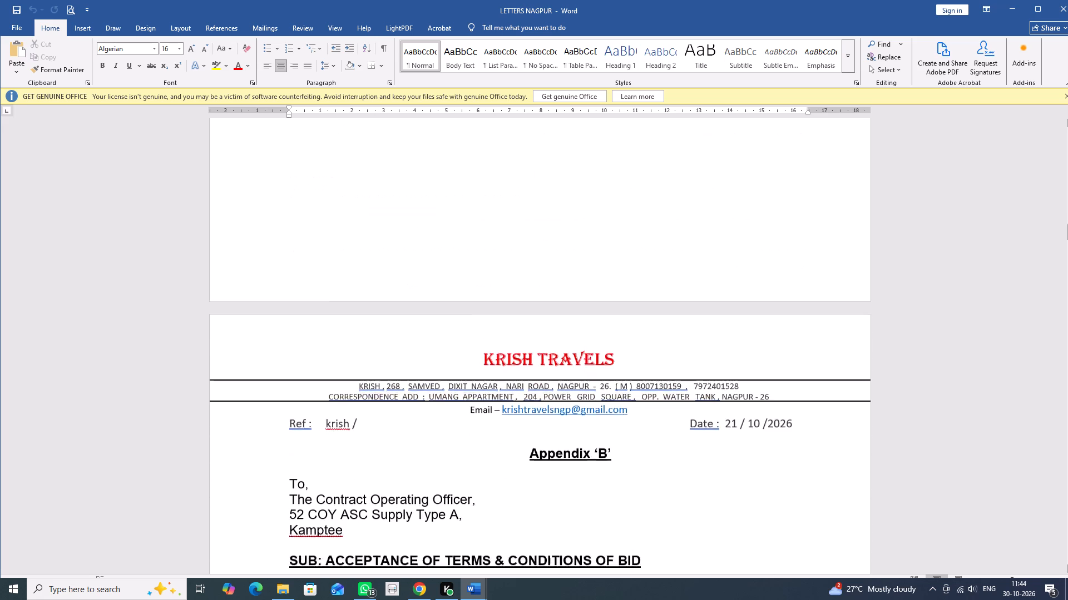
{"action": "scroll", "coordinate": [594, 227], "scroll_direction": "down", "scroll_amount": 4}
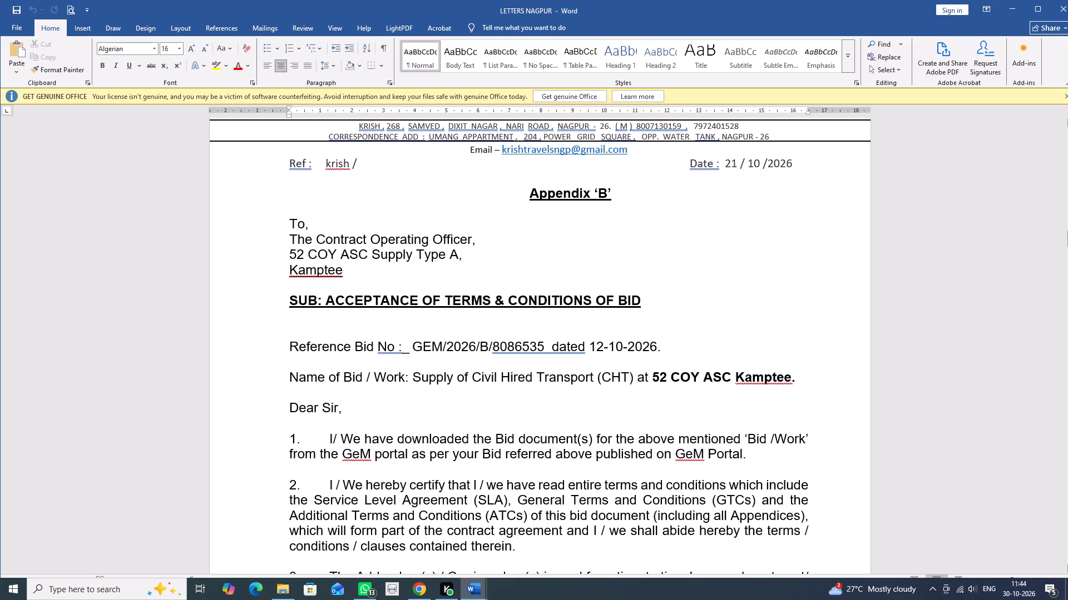
{"action": "scroll", "coordinate": [594, 227], "scroll_direction": "up", "scroll_amount": 4}
{"action": "scroll", "coordinate": [594, 227], "scroll_direction": "down", "scroll_amount": 5}
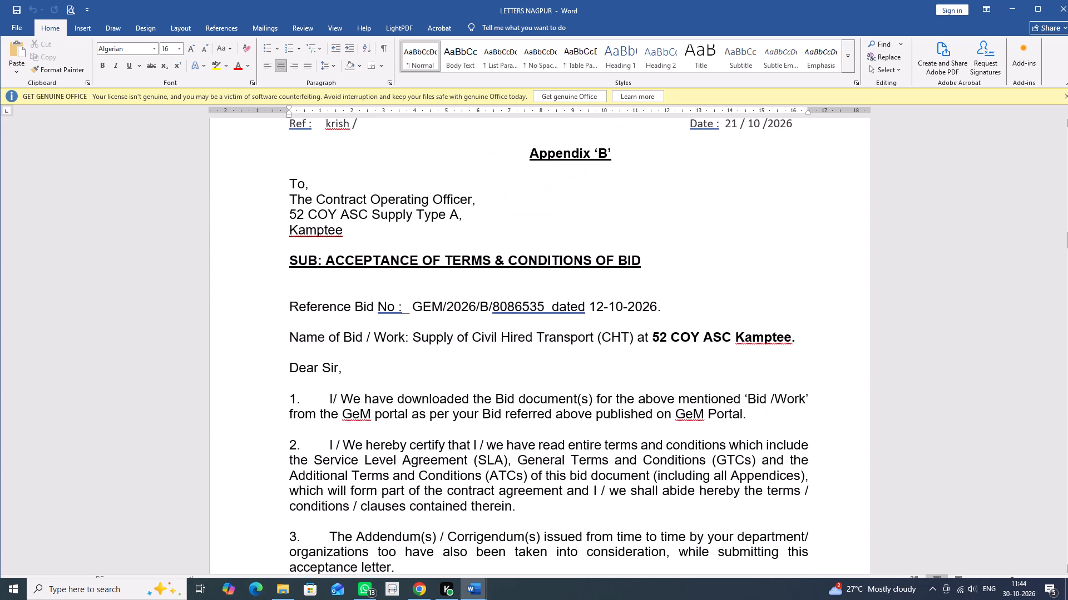
{"action": "left_click", "coordinate": [502, 305]}
{"action": "key", "text": "Delete"}
{"action": "key", "text": "Delete"}
{"action": "key", "text": "Delete"}
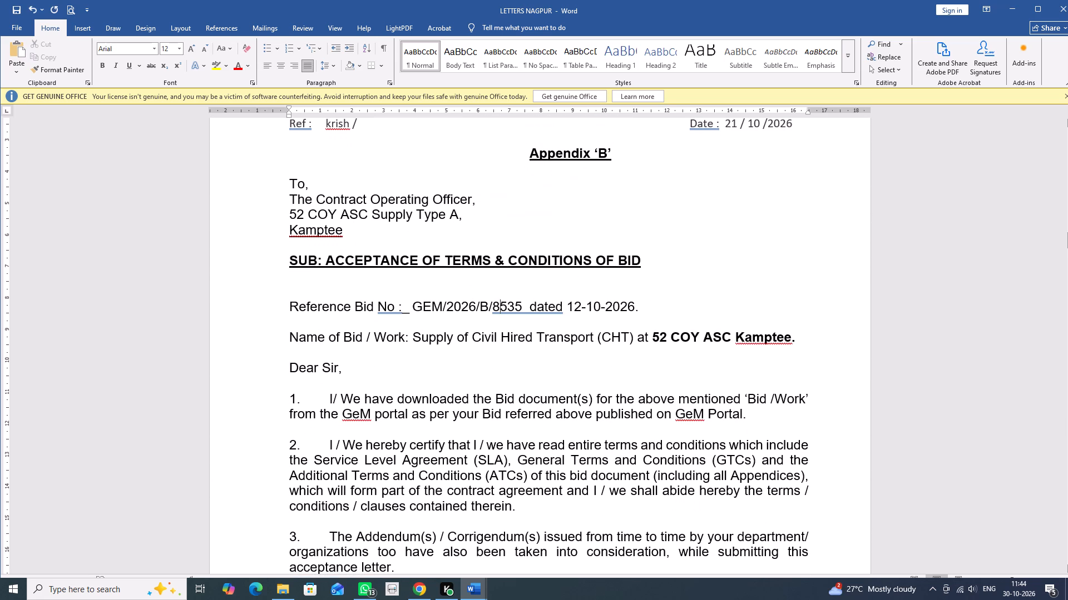
{"action": "key", "text": "Delete"}
{"action": "key", "text": "Delete"}
{"action": "key", "text": "Delete"}
{"action": "key", "text": "1"}
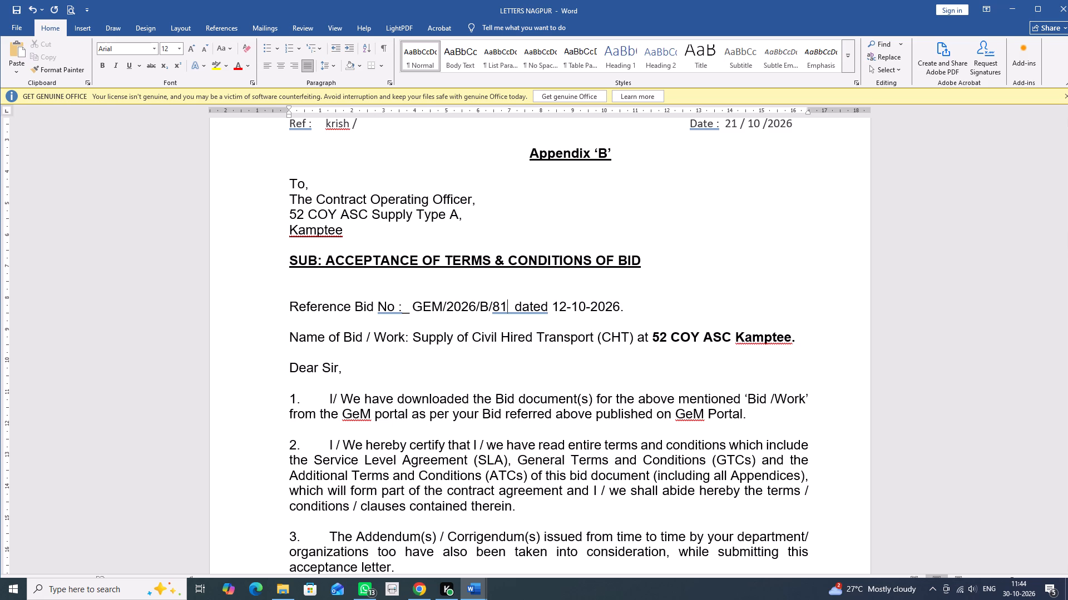
{"action": "type", "text": "88175"}
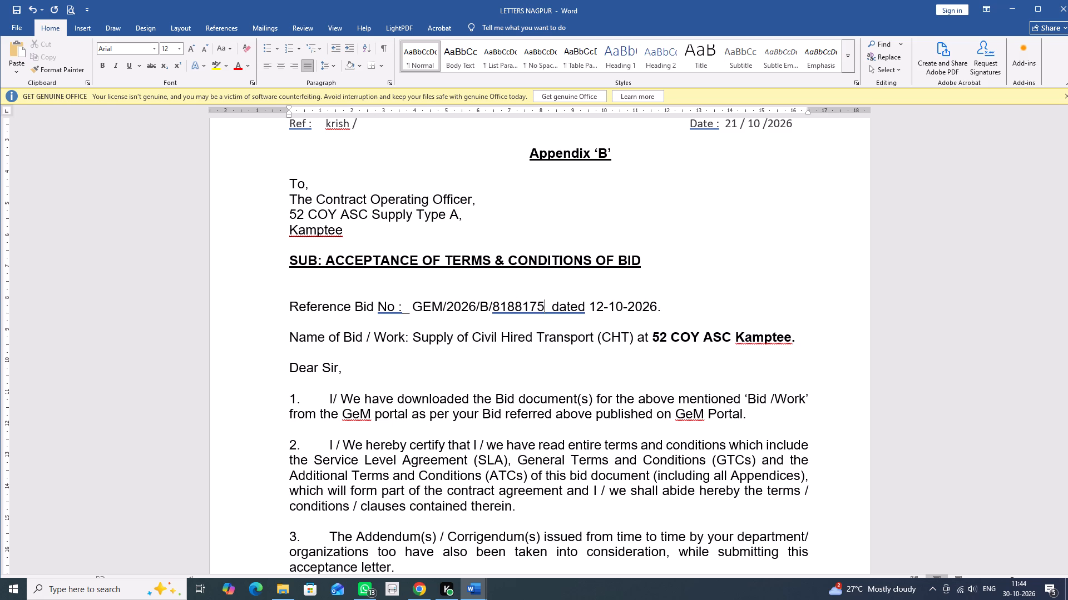
Set the bid date after the reference bid number to 24-10-2026 and save the document.
{"action": "key", "text": "Right"}
{"action": "key", "text": "Right"}
{"action": "key", "text": "Right"}
{"action": "key", "text": "Right"}
{"action": "key", "text": "Right"}
{"action": "key", "text": "Right"}
{"action": "key", "text": "Right"}
{"action": "key", "text": "Right"}
{"action": "key", "text": "Right"}
{"action": "key", "text": "BackSpace"}
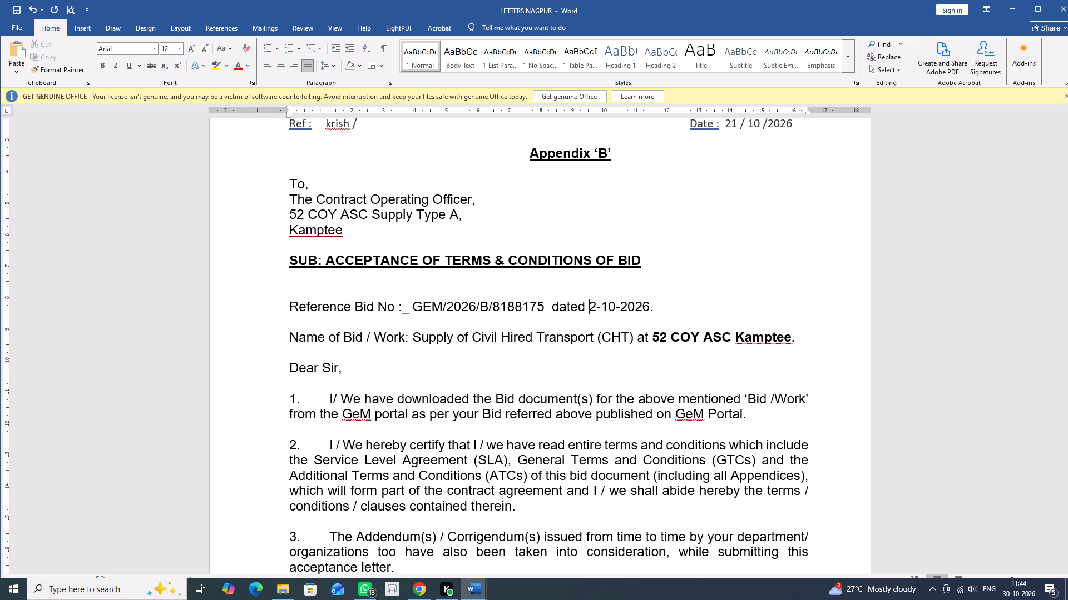
{"action": "key", "text": "Right"}
{"action": "key", "text": "4"}
{"action": "left_click", "coordinate": [536, 417]}
{"action": "key", "text": "ctrl+s"}
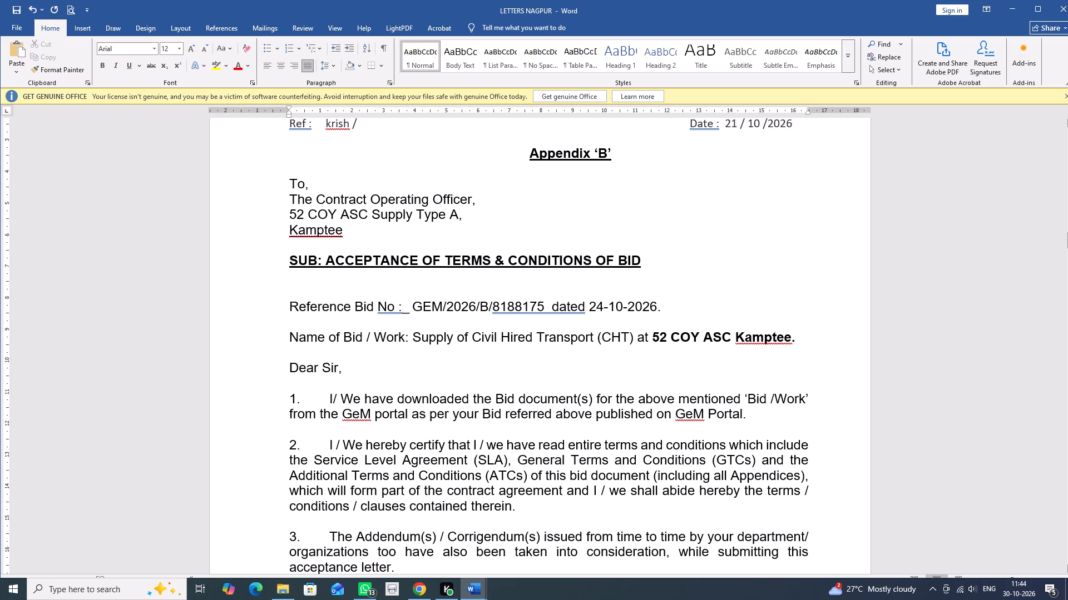
Maximize the document window and check the Appendix A certificate and the Appendix 'B' acceptance letter.
{"action": "left_click", "coordinate": [616, 401]}
{"action": "scroll", "coordinate": [651, 480], "scroll_direction": "up", "scroll_amount": 7}
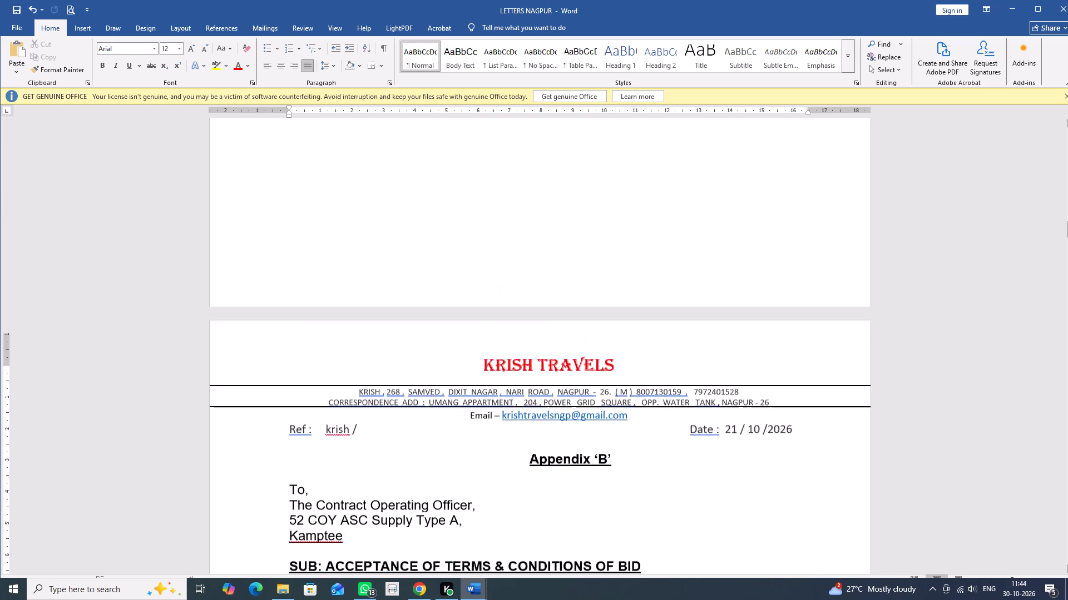
{"action": "scroll", "coordinate": [654, 479], "scroll_direction": "up", "scroll_amount": 18}
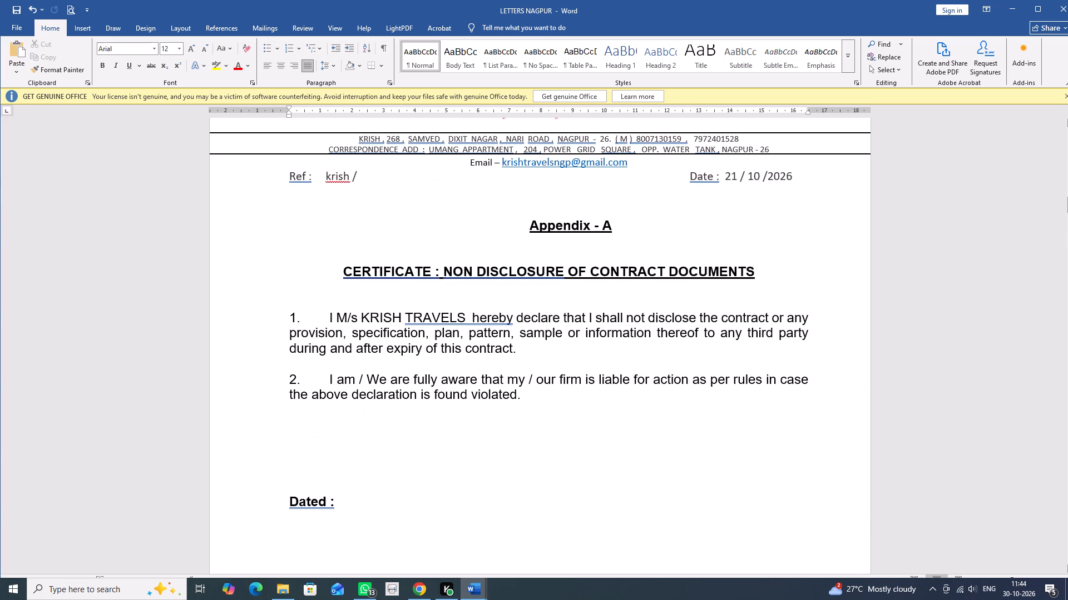
{"action": "left_click", "coordinate": [579, 402]}
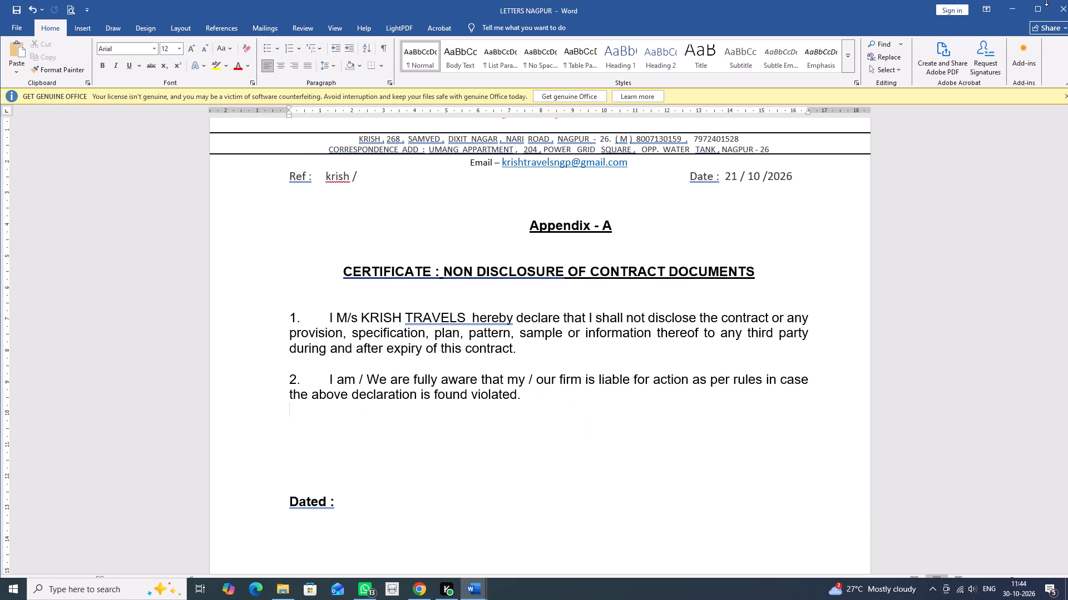
{"action": "left_click", "coordinate": [1044, 6]}
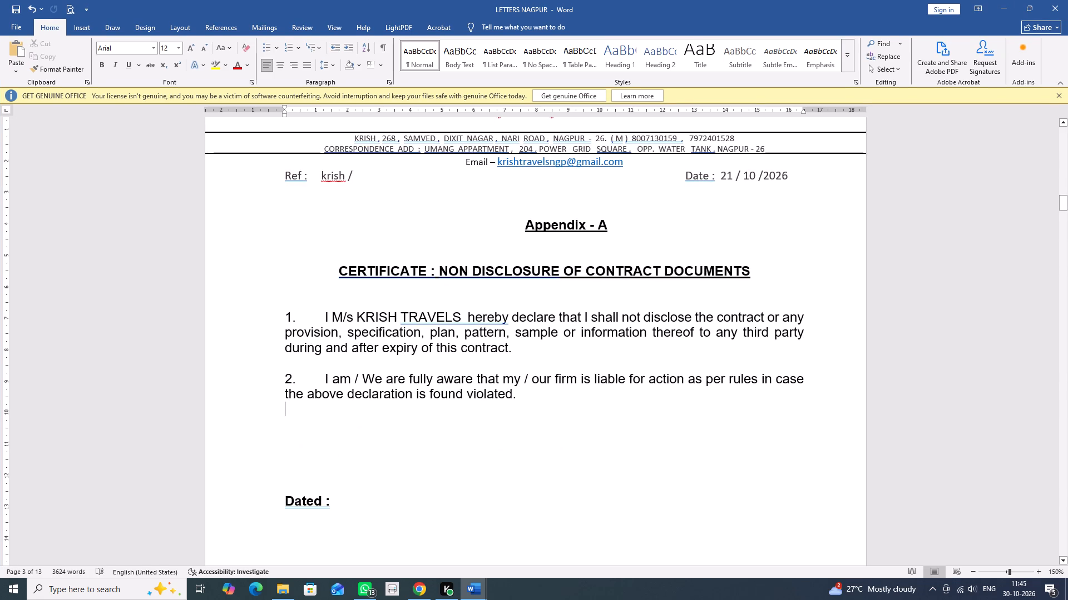
{"action": "left_click", "coordinate": [531, 348]}
{"action": "scroll", "coordinate": [561, 389], "scroll_direction": "down", "scroll_amount": 11}
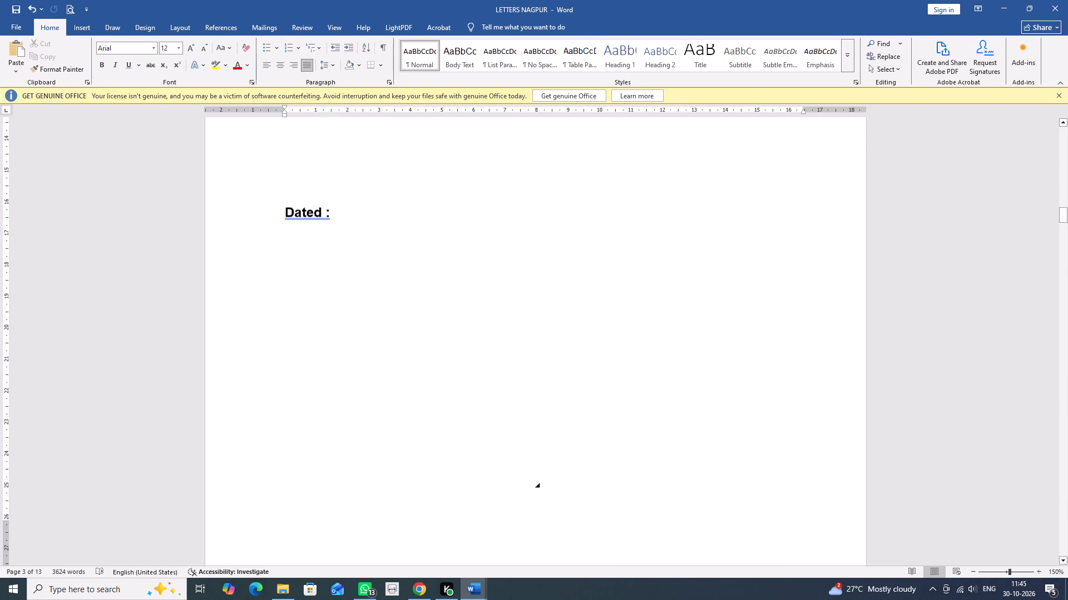
{"action": "scroll", "coordinate": [567, 383], "scroll_direction": "down", "scroll_amount": 11}
{"action": "left_click", "coordinate": [536, 432]}
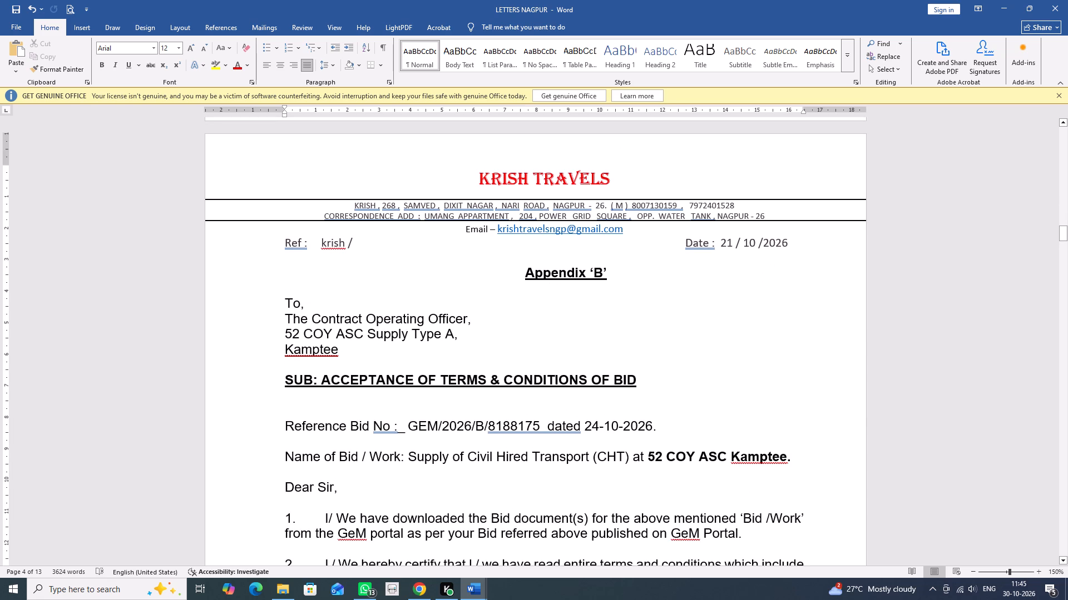
{"action": "left_click", "coordinate": [528, 433]}
Send pages 3-4 of the letters document to the Canon G3030 series (Copy 1) printer.
{"action": "key", "text": "ctrl+p"}
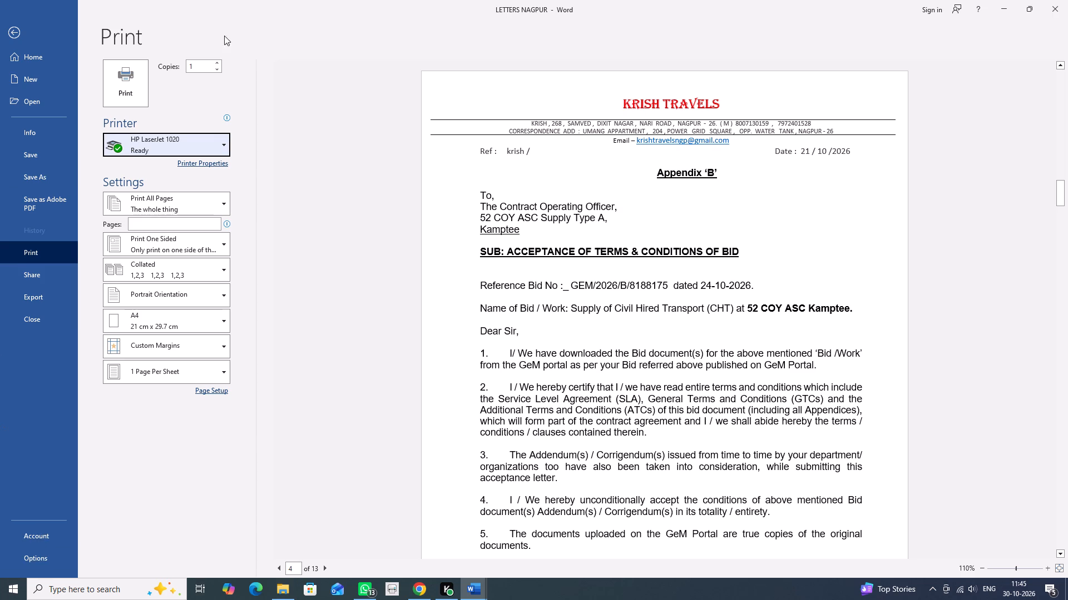
{"action": "left_click", "coordinate": [170, 144]}
{"action": "left_click", "coordinate": [167, 242]}
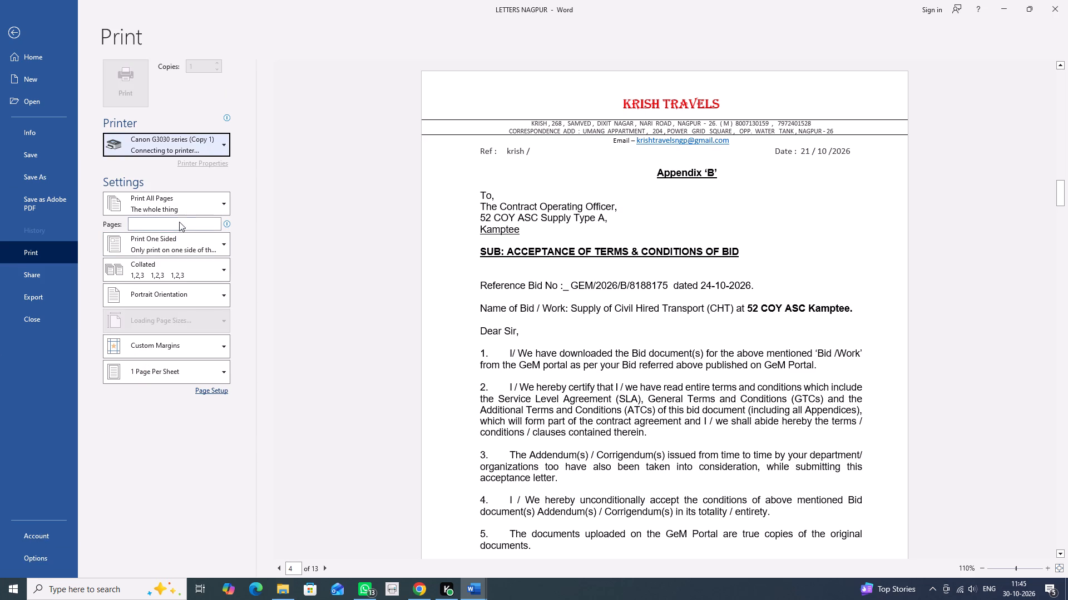
{"action": "left_click", "coordinate": [179, 222]}
{"action": "type", "text": "3-4"}
{"action": "left_click", "coordinate": [128, 81]}
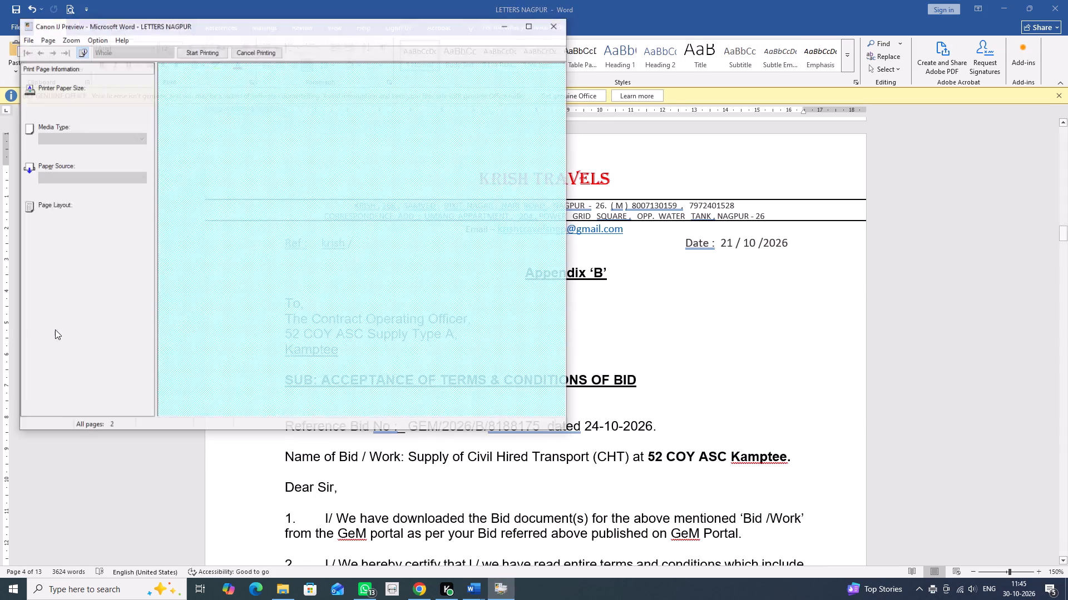
Discard the print job from the Canon IJ Preview without printing and close the printer status window.
{"action": "key", "text": "Escape"}
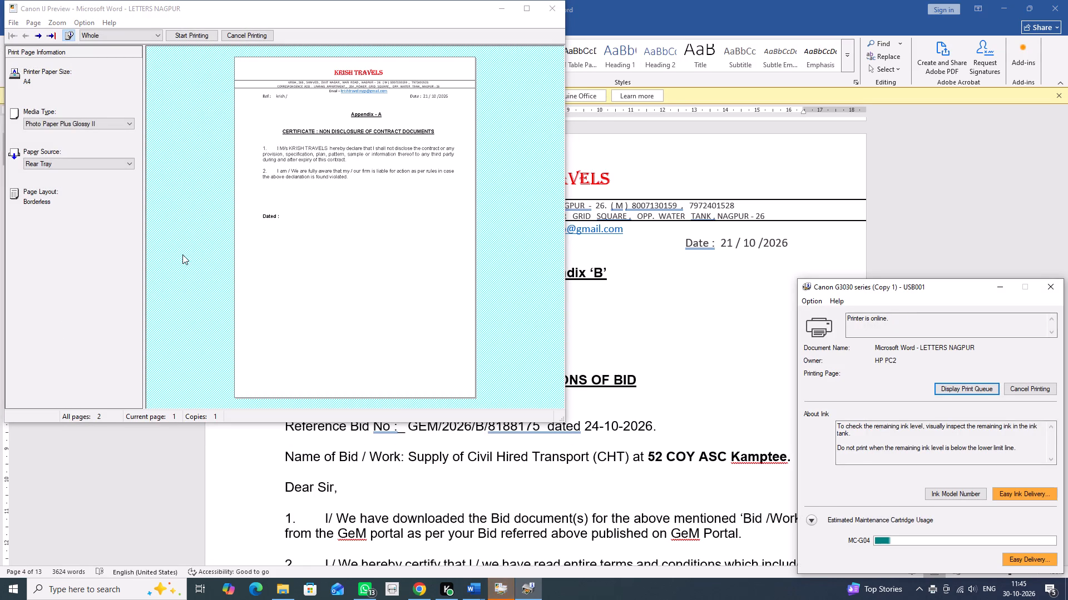
{"action": "left_click", "coordinate": [552, 8]}
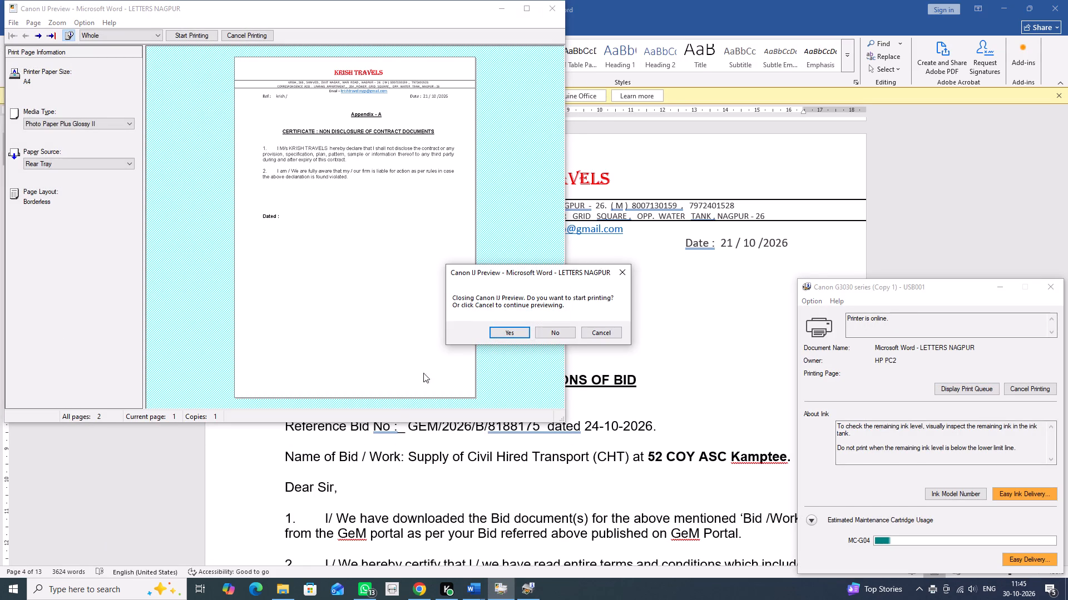
{"action": "left_click", "coordinate": [553, 334]}
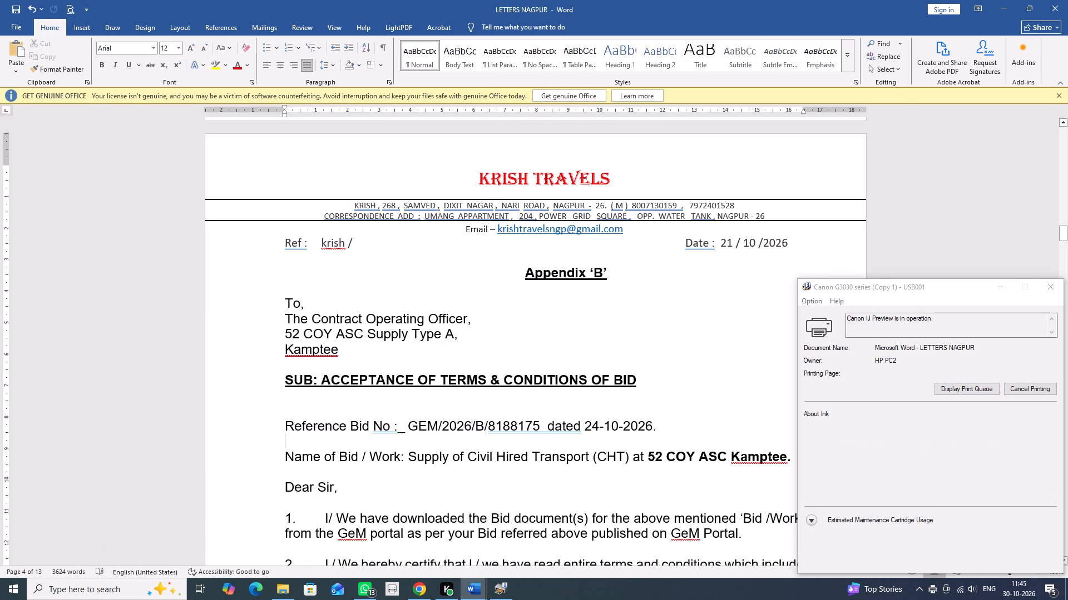
{"action": "left_click", "coordinate": [1047, 283]}
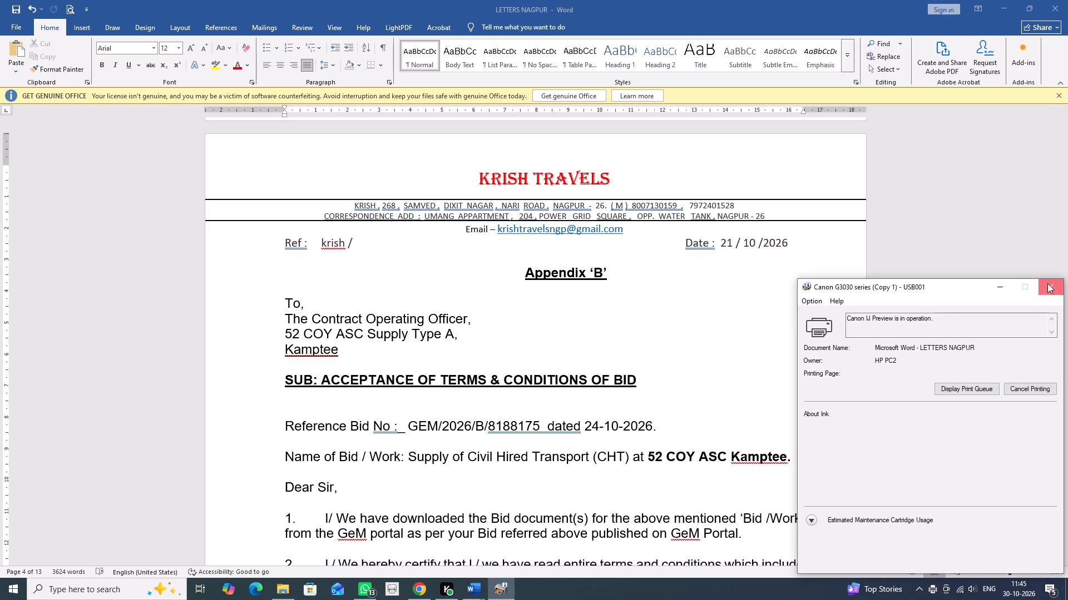
Change the letter date of the Appendix 'B' acceptance letter to 30 / 10 /2026.
{"action": "left_click", "coordinate": [721, 244]}
{"action": "key", "text": "Delete"}
{"action": "key", "text": "Delete"}
{"action": "type", "text": "30"}
Change the date of the Appendix - A non-disclosure certificate to 30 / 10 /2026 and save the document.
{"action": "scroll", "coordinate": [763, 391], "scroll_direction": "up", "scroll_amount": 20}
{"action": "scroll", "coordinate": [763, 391], "scroll_direction": "up", "scroll_amount": 2}
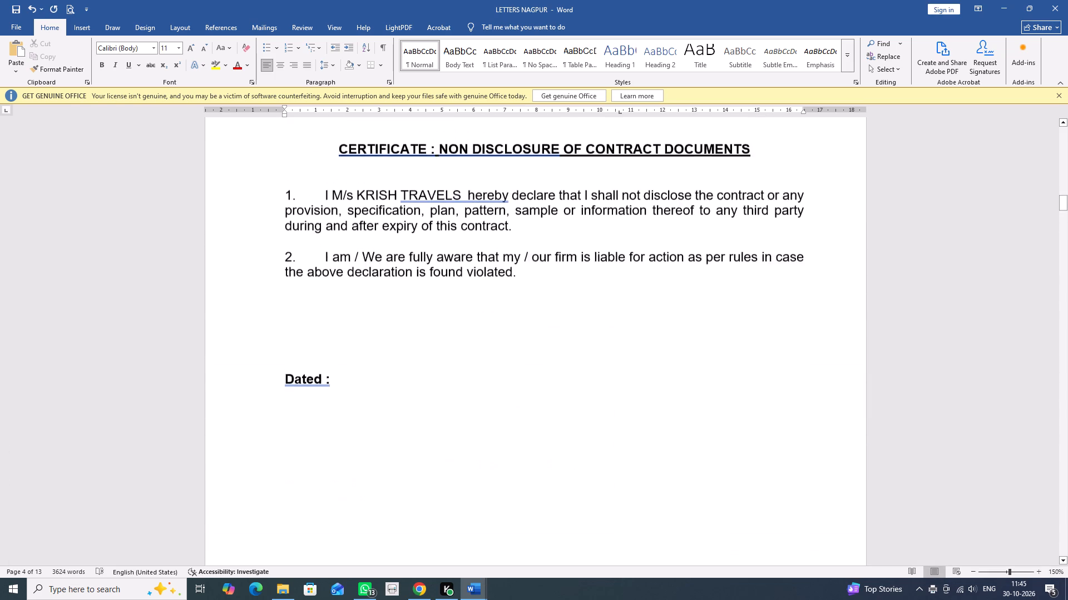
{"action": "scroll", "coordinate": [762, 388], "scroll_direction": "up", "scroll_amount": 6}
{"action": "left_click", "coordinate": [720, 419]}
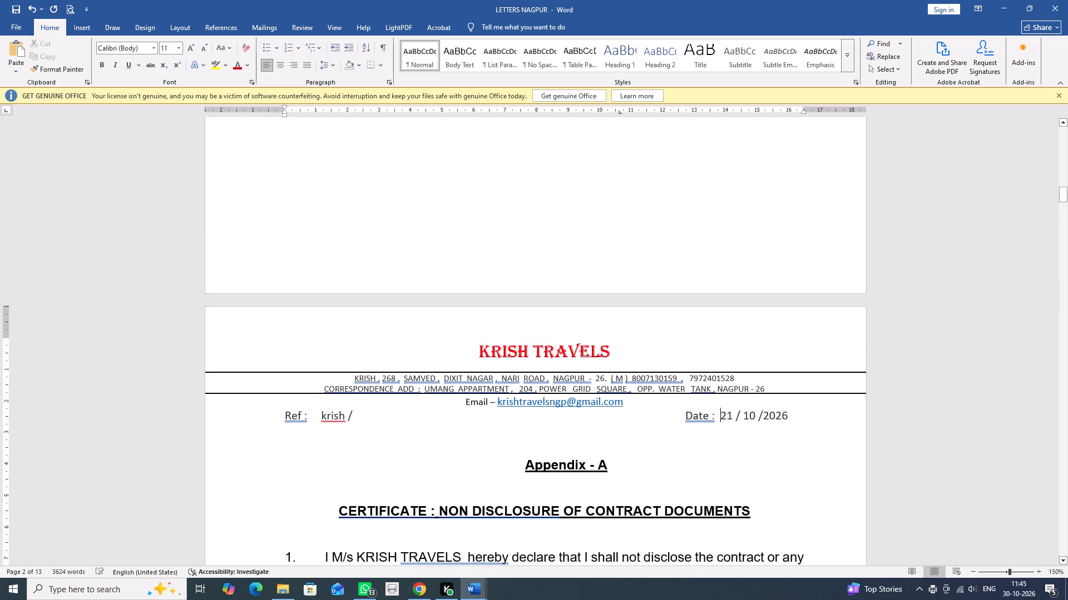
{"action": "key", "text": "Delete"}
{"action": "key", "text": "Delete"}
{"action": "type", "text": "30"}
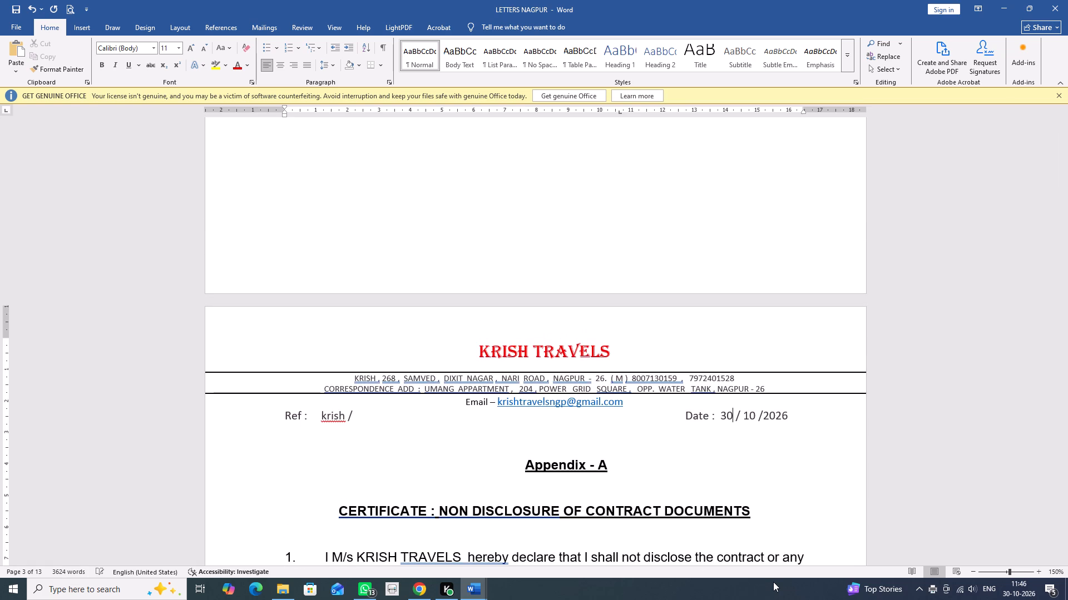
{"action": "key", "text": "ctrl+s"}
Print pages 3-4 on the Canon G3030 series (Copy 1), starting the job from its preview, and minimize the printer status window.
{"action": "key", "text": "ctrl+p"}
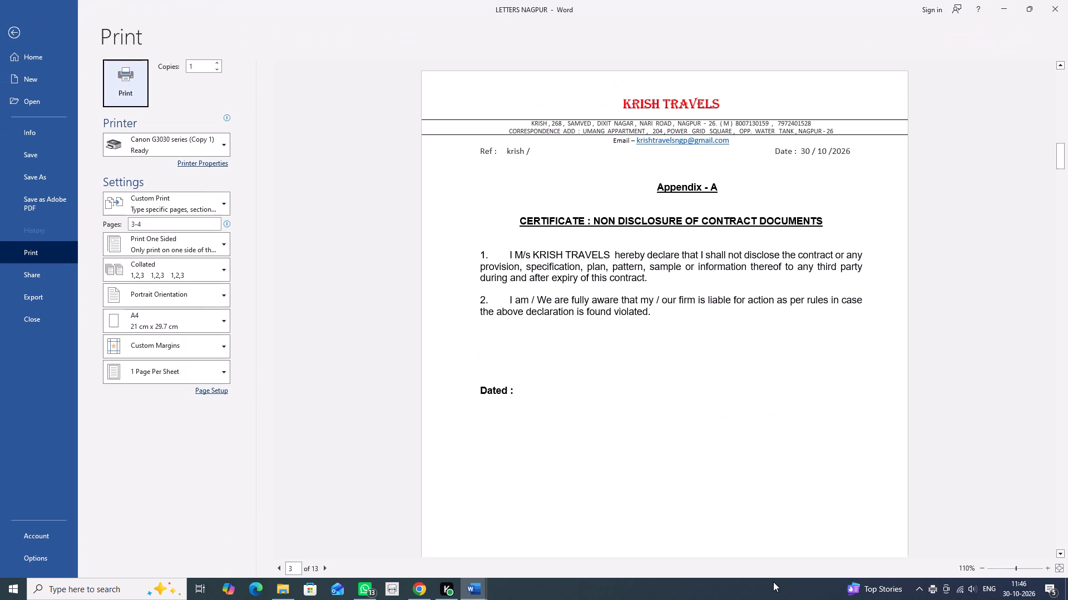
{"action": "left_click", "coordinate": [132, 92]}
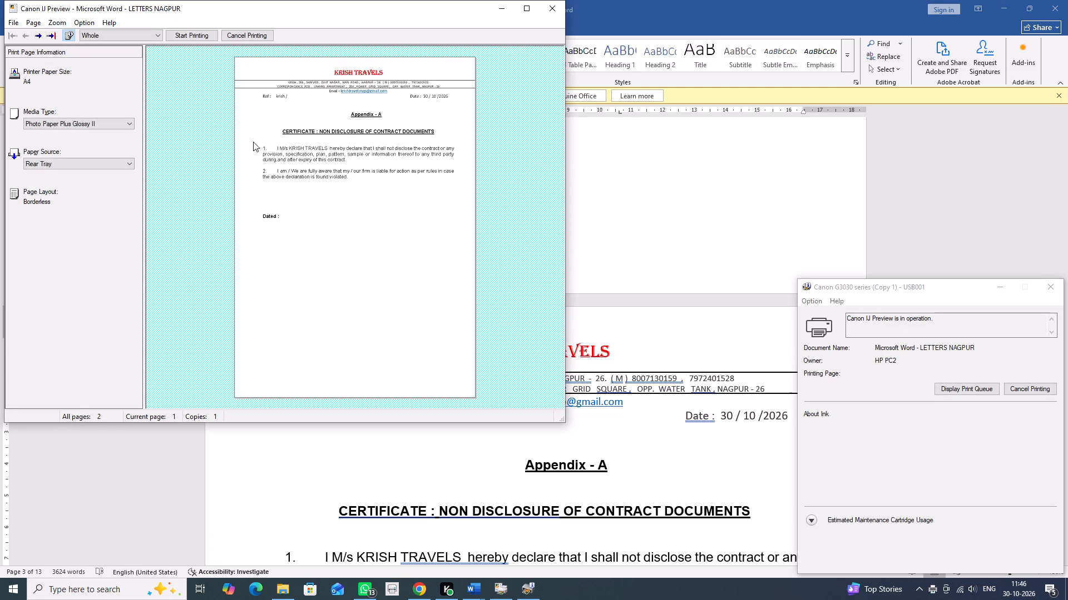
{"action": "left_click", "coordinate": [187, 33]}
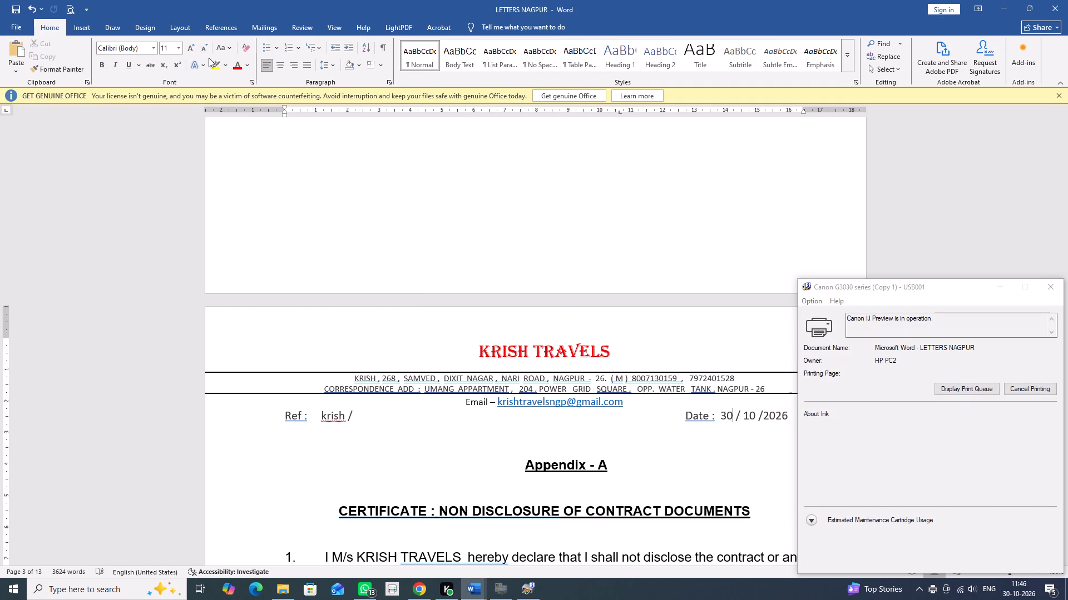
{"action": "left_click", "coordinate": [1003, 287]}
Review the Appendix - A certificate and the Appendix 'B' acceptance letter in the document.
{"action": "scroll", "coordinate": [561, 299], "scroll_direction": "down", "scroll_amount": 7}
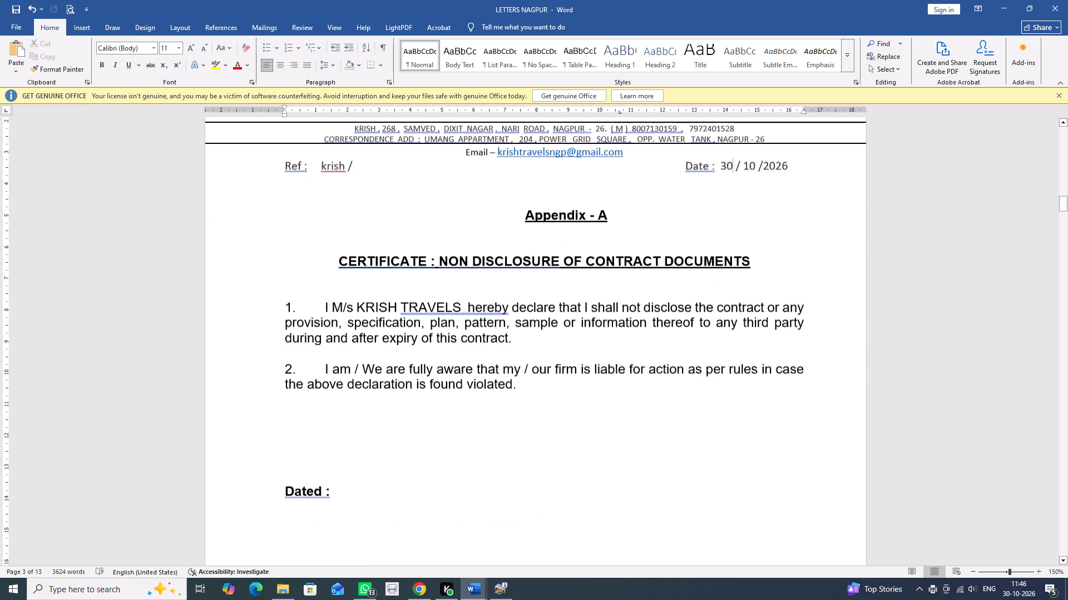
{"action": "scroll", "coordinate": [561, 299], "scroll_direction": "down", "scroll_amount": 17}
{"action": "scroll", "coordinate": [561, 299], "scroll_direction": "down", "scroll_amount": 7}
{"action": "scroll", "coordinate": [561, 299], "scroll_direction": "up", "scroll_amount": 5}
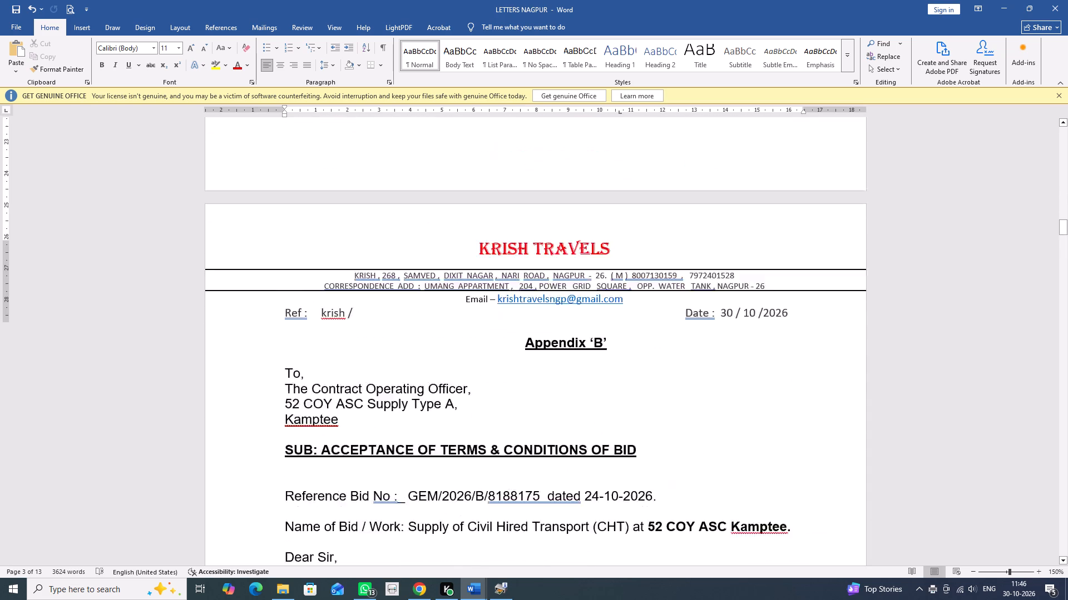
{"action": "scroll", "coordinate": [561, 299], "scroll_direction": "up", "scroll_amount": 17}
{"action": "scroll", "coordinate": [561, 299], "scroll_direction": "up", "scroll_amount": 6}
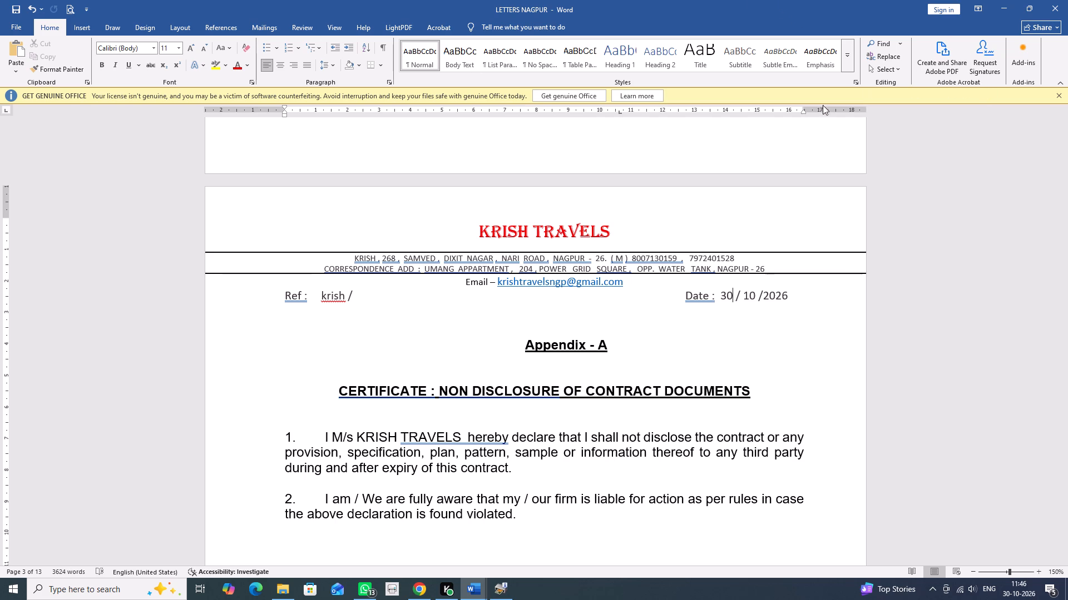
Switch to Chrome and reload the GeM fulfilment page.
{"action": "left_click", "coordinate": [419, 591]}
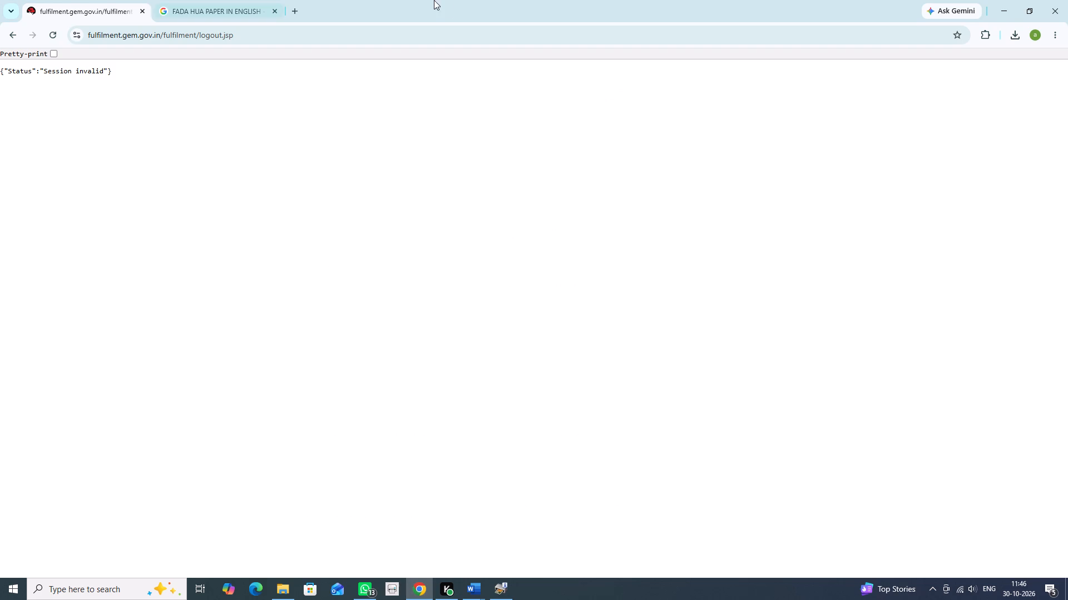
{"action": "left_click", "coordinate": [53, 39]}
{"action": "left_click", "coordinate": [57, 37]}
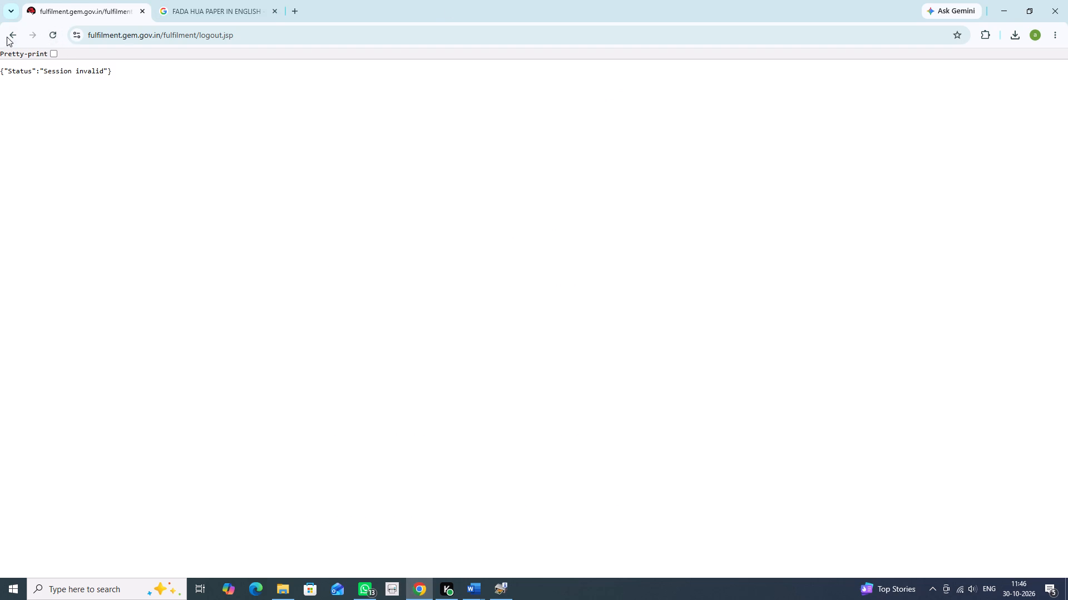
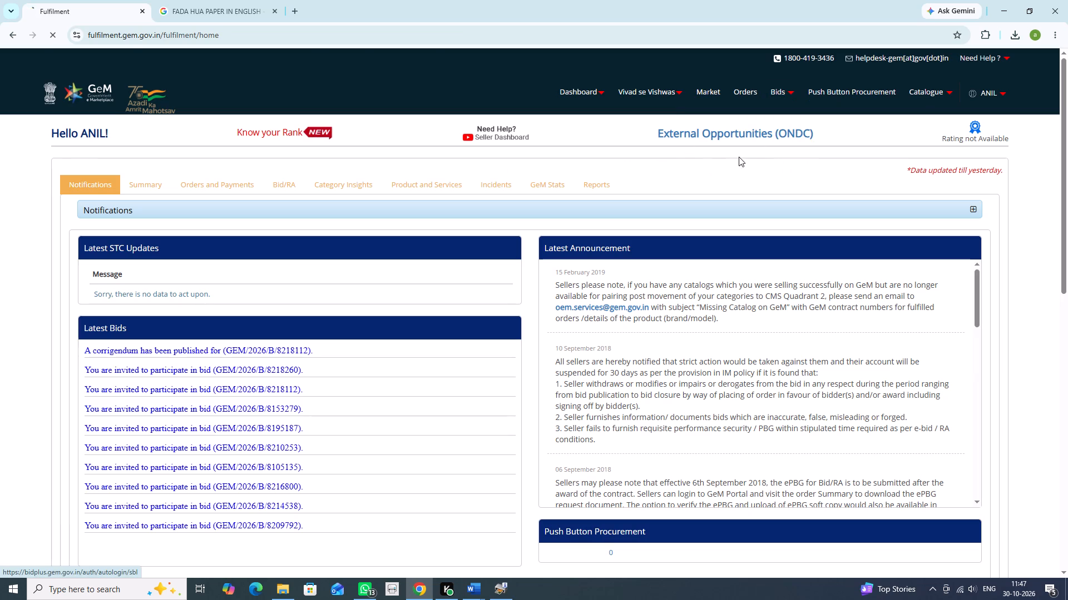
Find bid GEM/2026/B/8188175 with Exact Bid Search and open its bid participation page.
{"action": "left_click", "coordinate": [644, 170]}
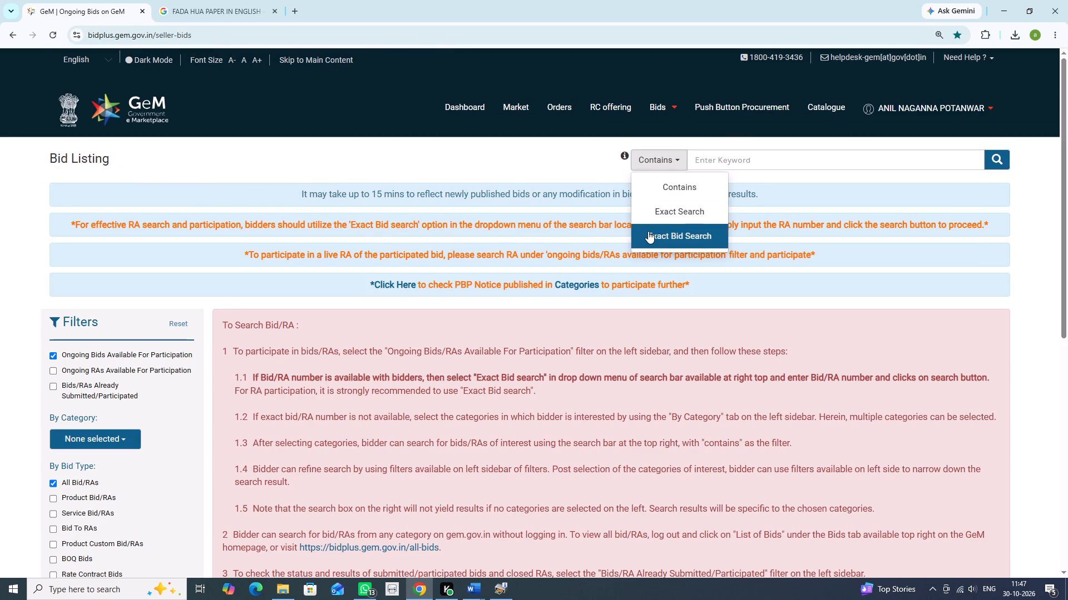
{"action": "left_click", "coordinate": [648, 231]}
{"action": "left_click", "coordinate": [747, 159]}
{"action": "key", "text": "ctrl+v"}
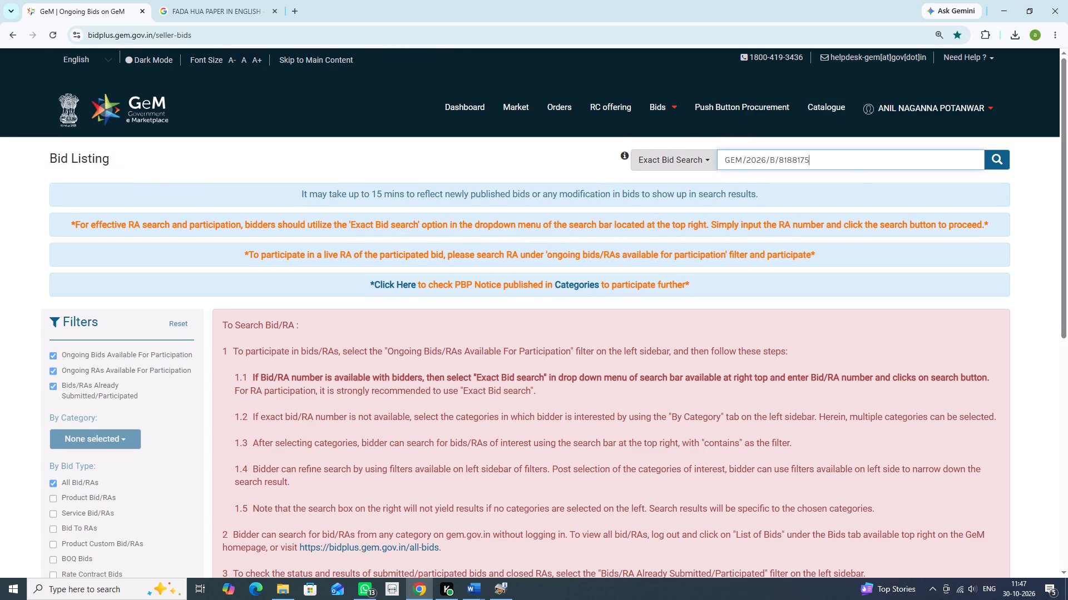
{"action": "left_click", "coordinate": [987, 159]}
{"action": "left_click", "coordinate": [974, 450]}
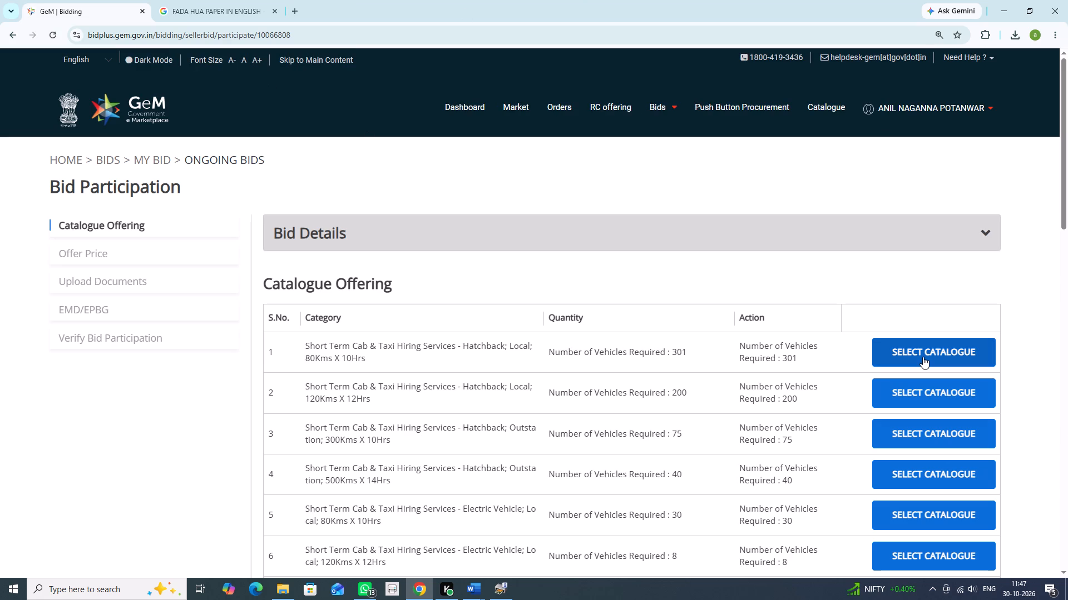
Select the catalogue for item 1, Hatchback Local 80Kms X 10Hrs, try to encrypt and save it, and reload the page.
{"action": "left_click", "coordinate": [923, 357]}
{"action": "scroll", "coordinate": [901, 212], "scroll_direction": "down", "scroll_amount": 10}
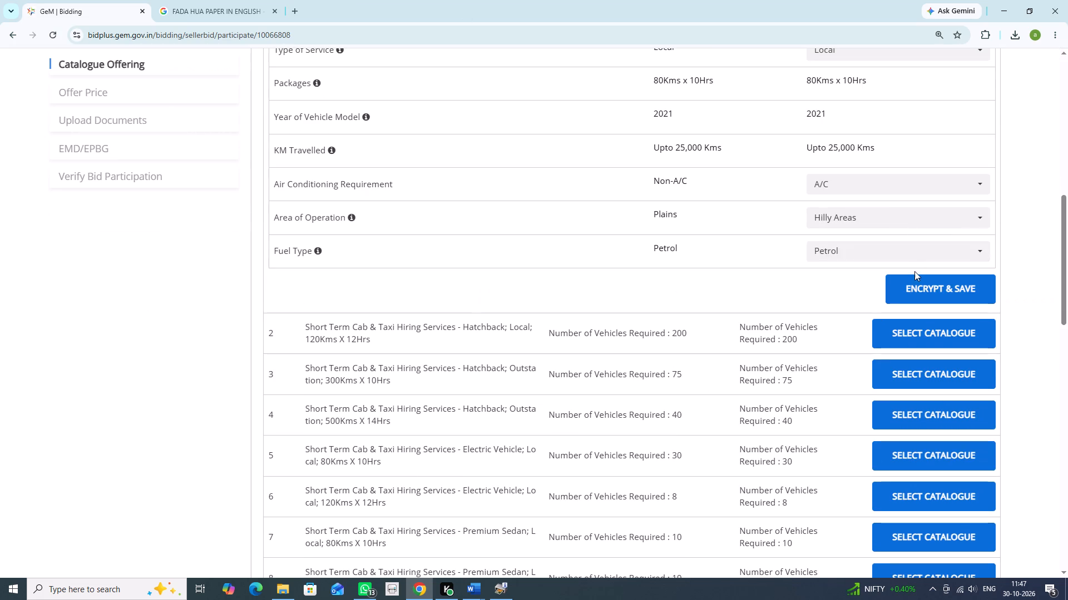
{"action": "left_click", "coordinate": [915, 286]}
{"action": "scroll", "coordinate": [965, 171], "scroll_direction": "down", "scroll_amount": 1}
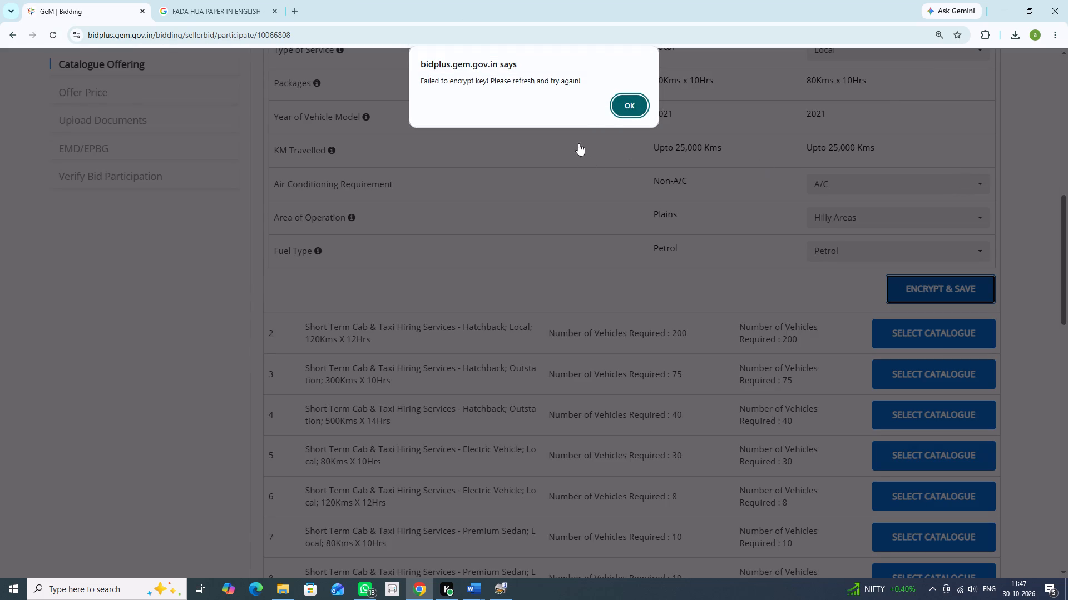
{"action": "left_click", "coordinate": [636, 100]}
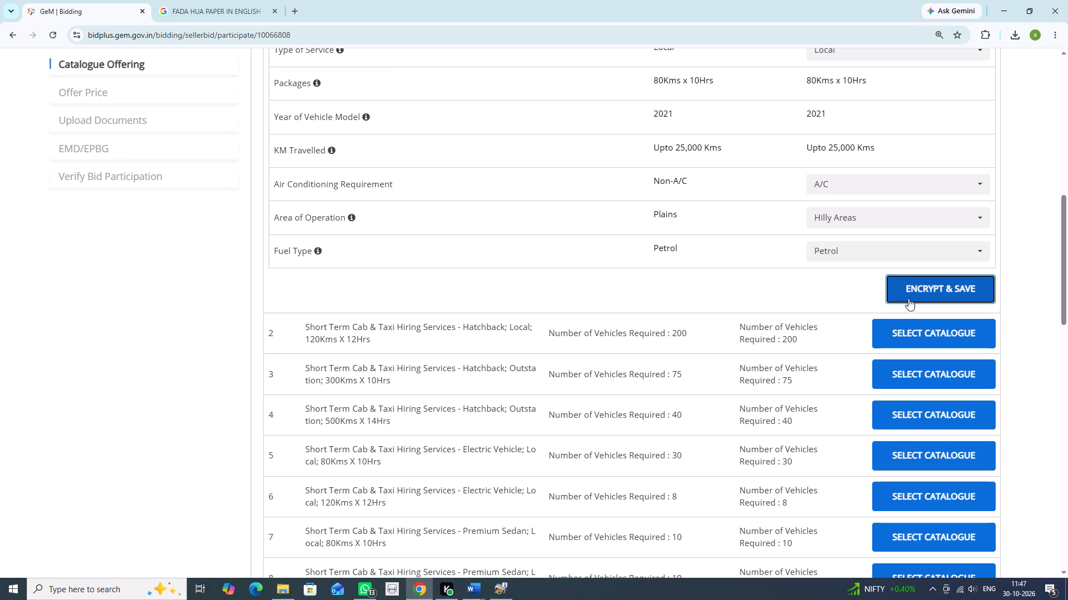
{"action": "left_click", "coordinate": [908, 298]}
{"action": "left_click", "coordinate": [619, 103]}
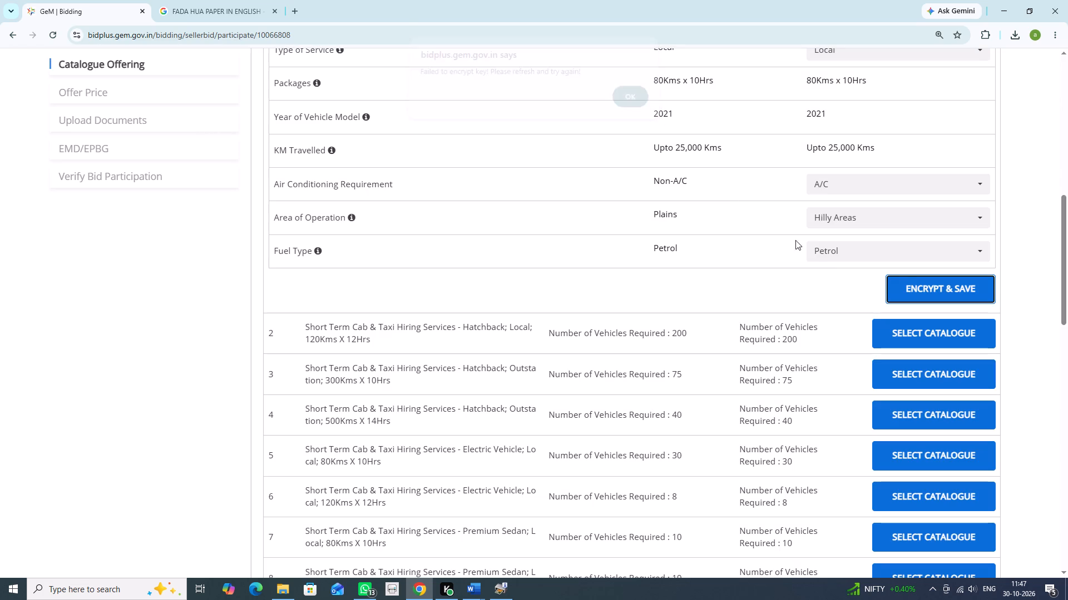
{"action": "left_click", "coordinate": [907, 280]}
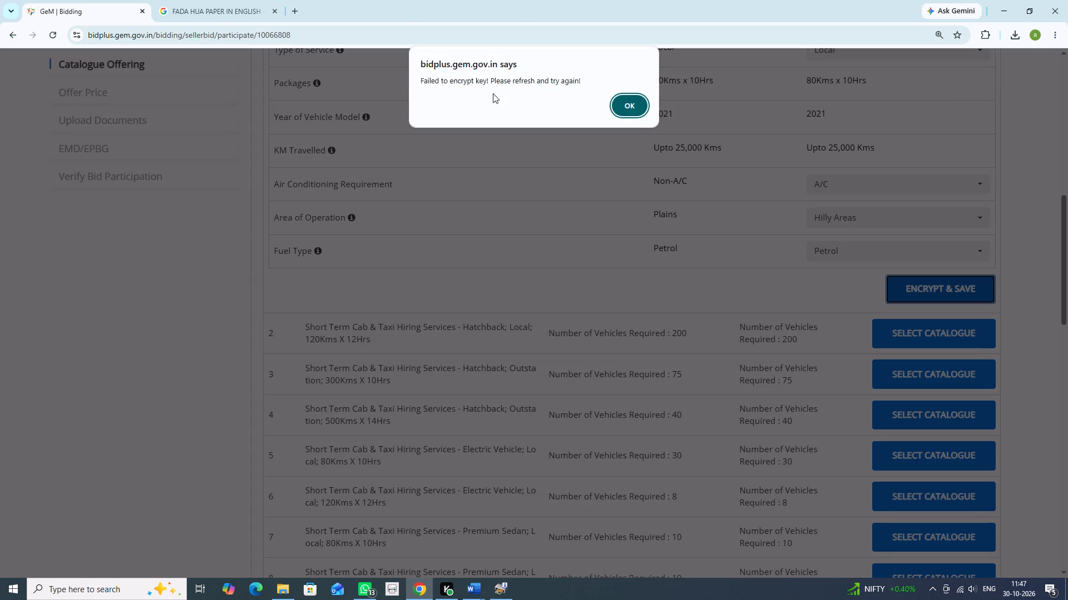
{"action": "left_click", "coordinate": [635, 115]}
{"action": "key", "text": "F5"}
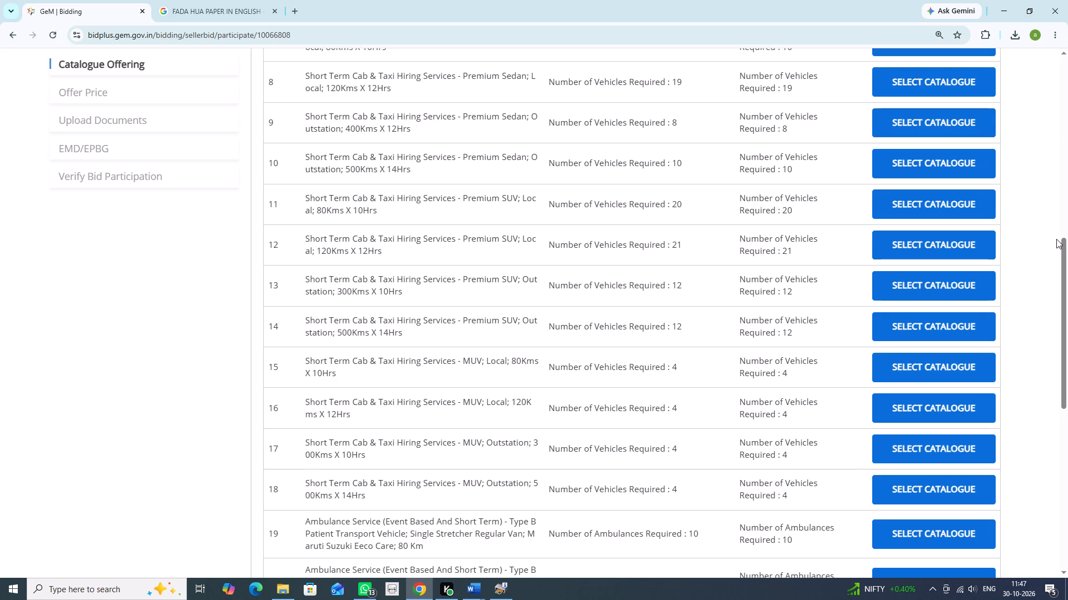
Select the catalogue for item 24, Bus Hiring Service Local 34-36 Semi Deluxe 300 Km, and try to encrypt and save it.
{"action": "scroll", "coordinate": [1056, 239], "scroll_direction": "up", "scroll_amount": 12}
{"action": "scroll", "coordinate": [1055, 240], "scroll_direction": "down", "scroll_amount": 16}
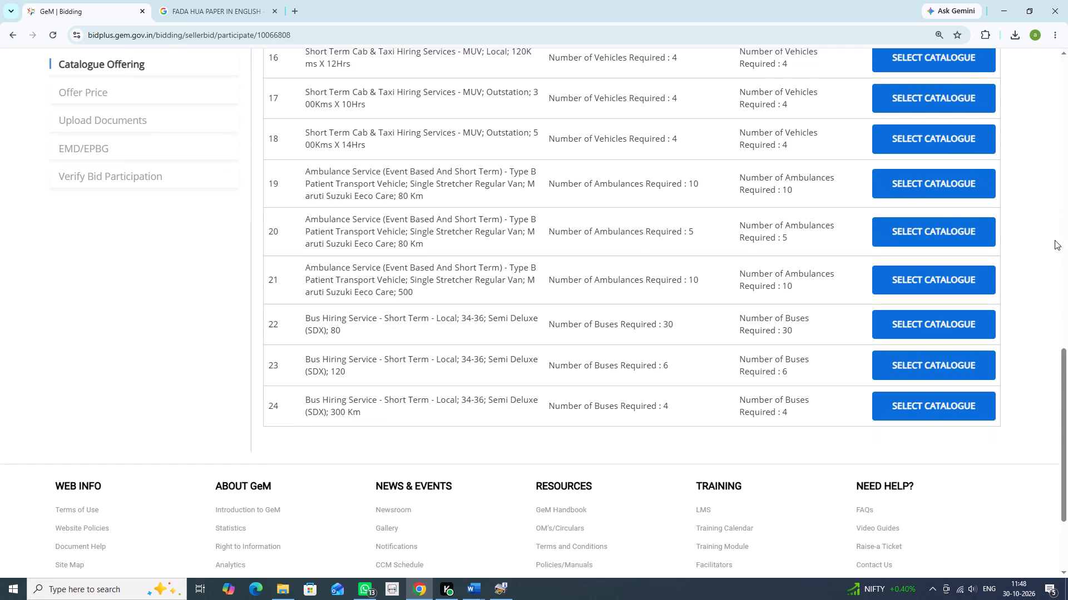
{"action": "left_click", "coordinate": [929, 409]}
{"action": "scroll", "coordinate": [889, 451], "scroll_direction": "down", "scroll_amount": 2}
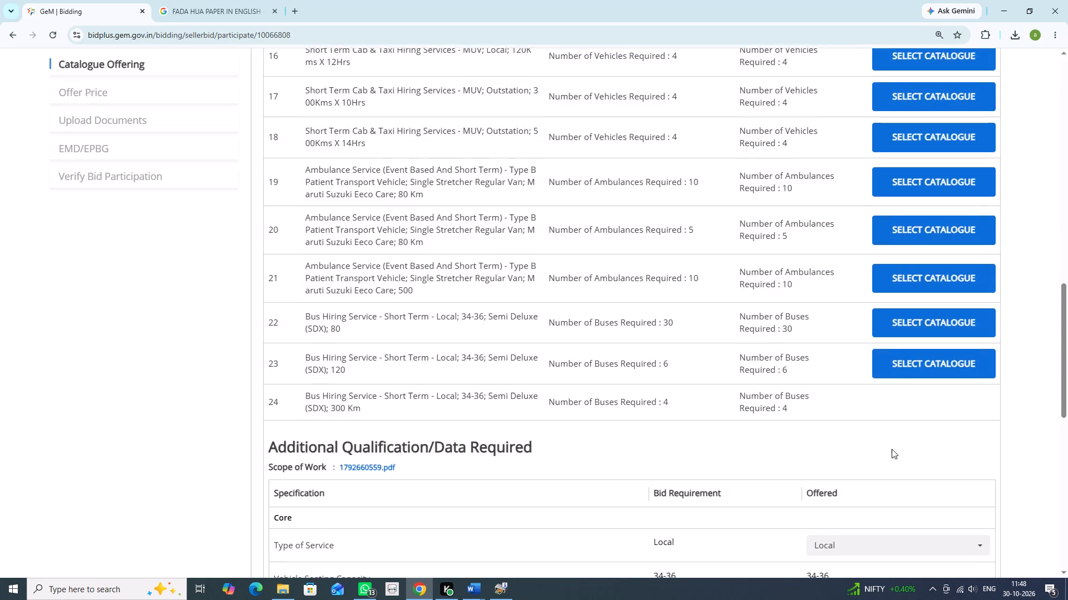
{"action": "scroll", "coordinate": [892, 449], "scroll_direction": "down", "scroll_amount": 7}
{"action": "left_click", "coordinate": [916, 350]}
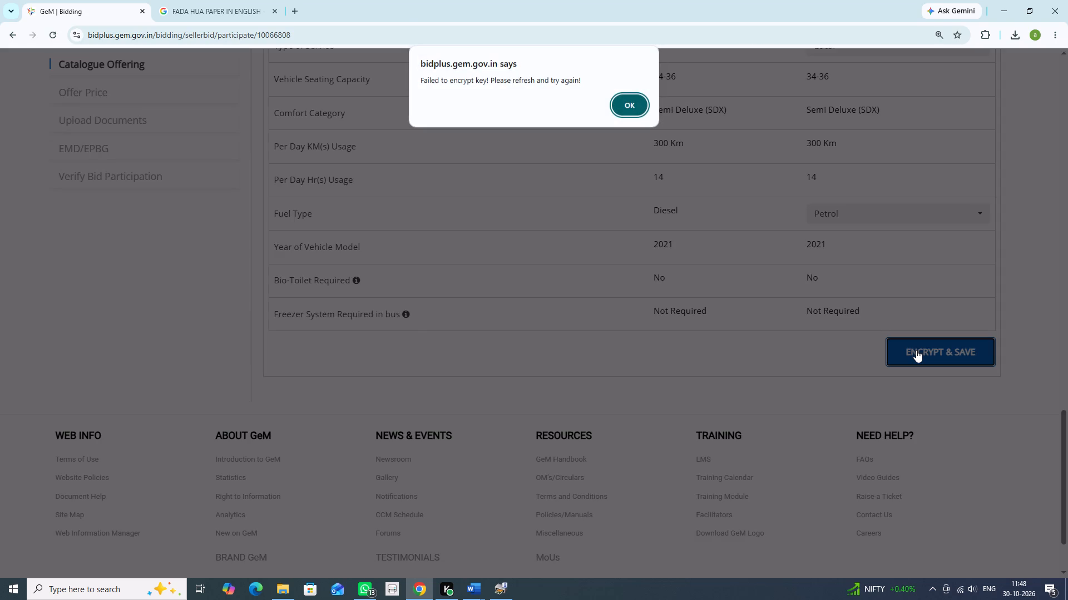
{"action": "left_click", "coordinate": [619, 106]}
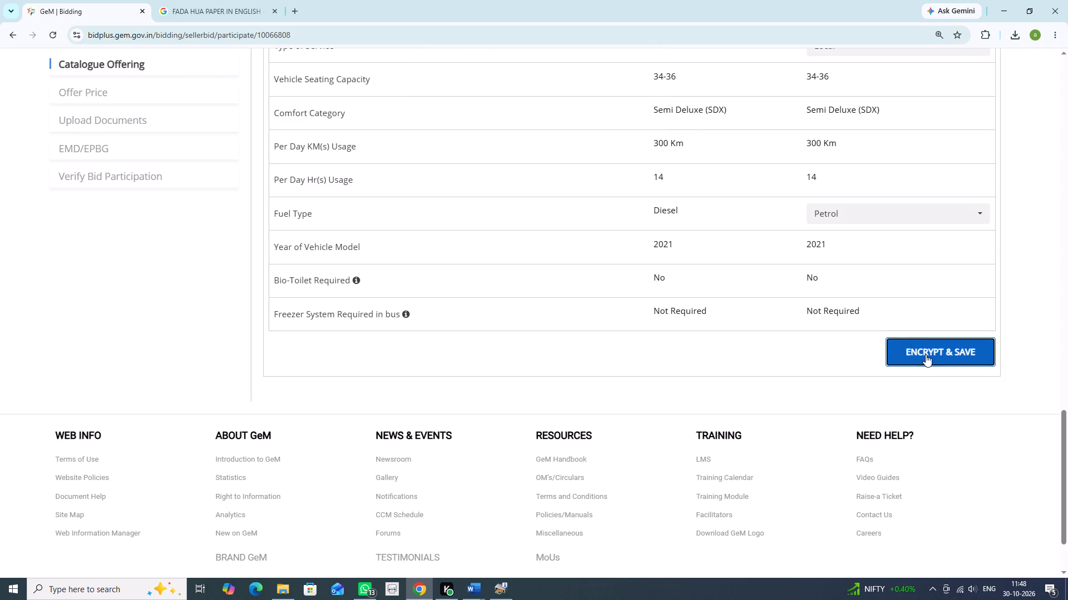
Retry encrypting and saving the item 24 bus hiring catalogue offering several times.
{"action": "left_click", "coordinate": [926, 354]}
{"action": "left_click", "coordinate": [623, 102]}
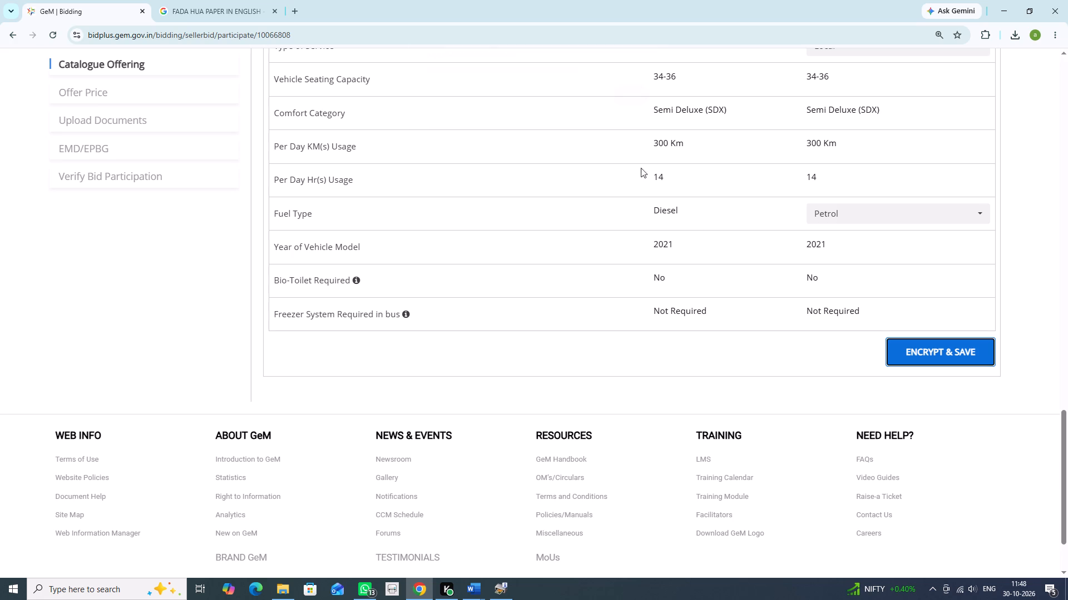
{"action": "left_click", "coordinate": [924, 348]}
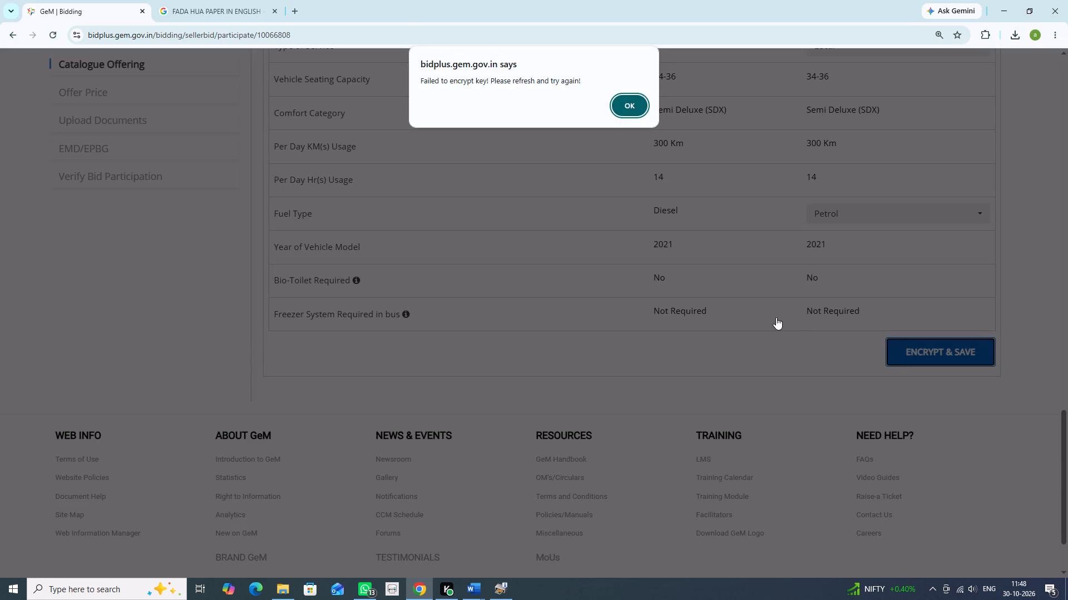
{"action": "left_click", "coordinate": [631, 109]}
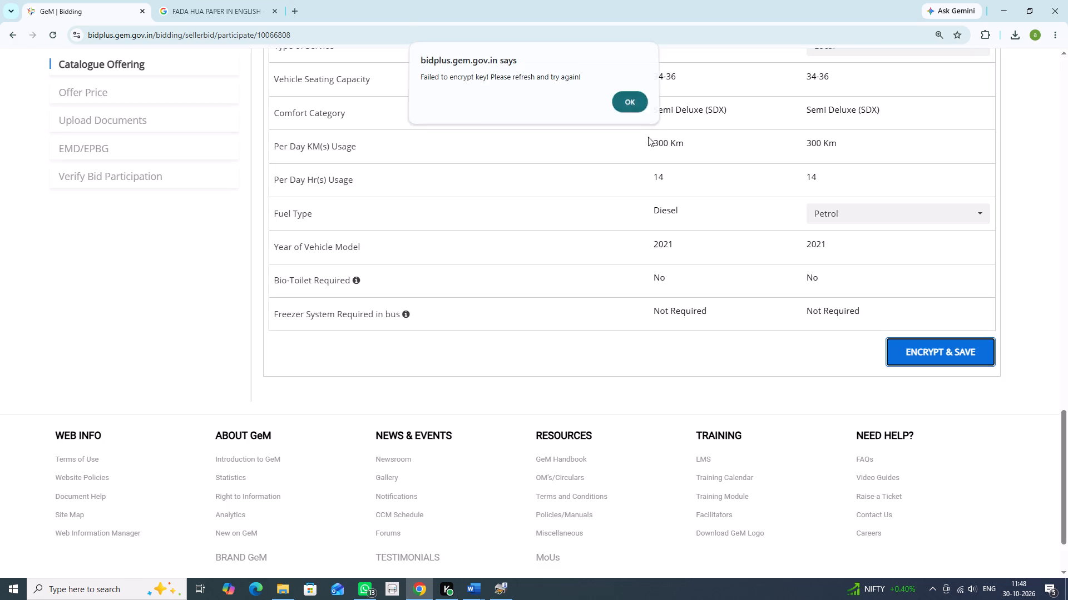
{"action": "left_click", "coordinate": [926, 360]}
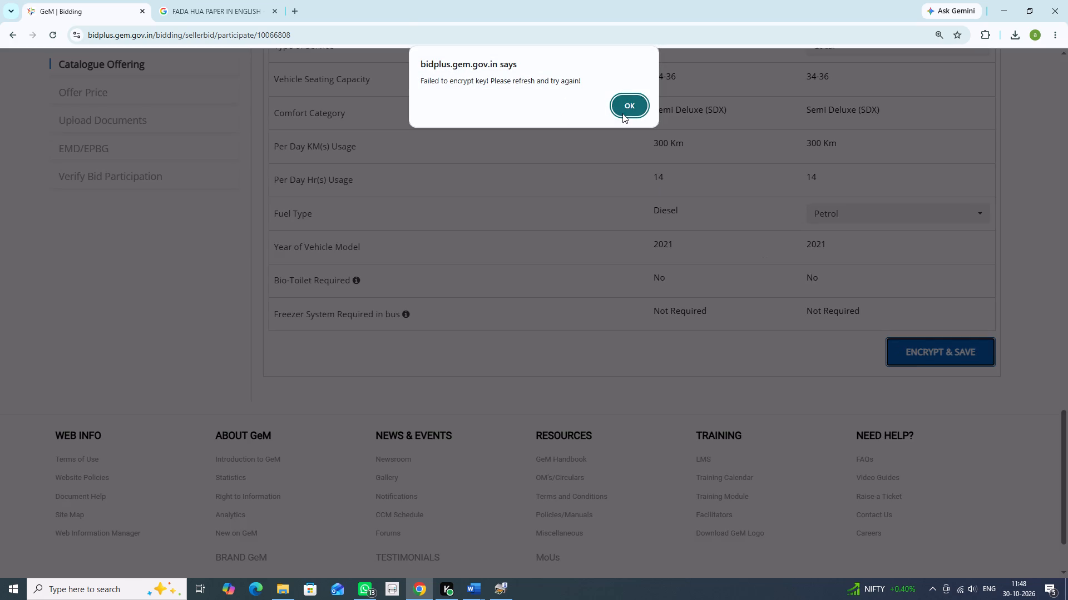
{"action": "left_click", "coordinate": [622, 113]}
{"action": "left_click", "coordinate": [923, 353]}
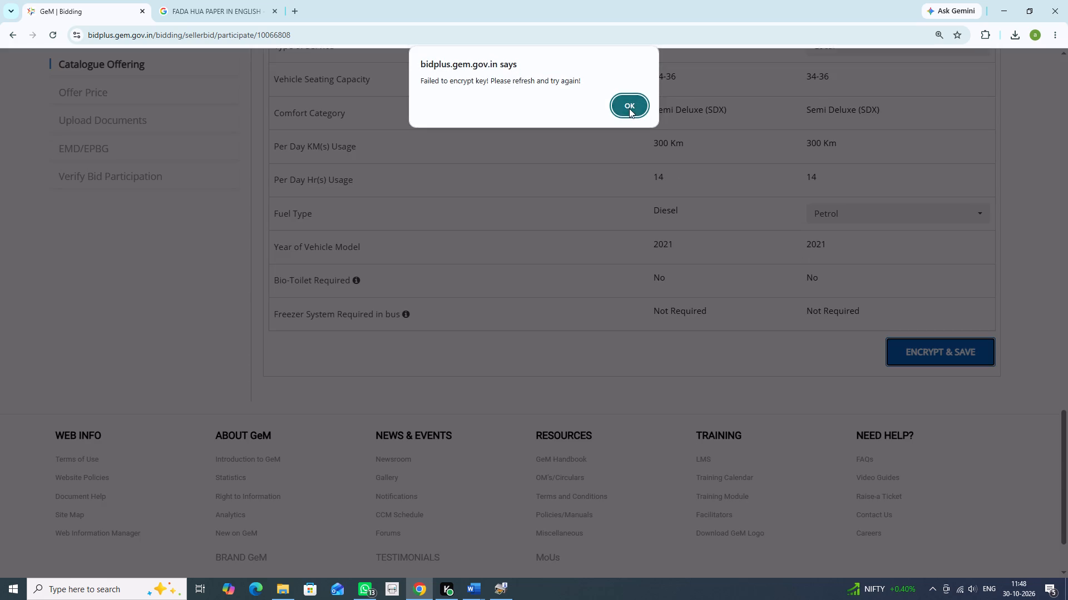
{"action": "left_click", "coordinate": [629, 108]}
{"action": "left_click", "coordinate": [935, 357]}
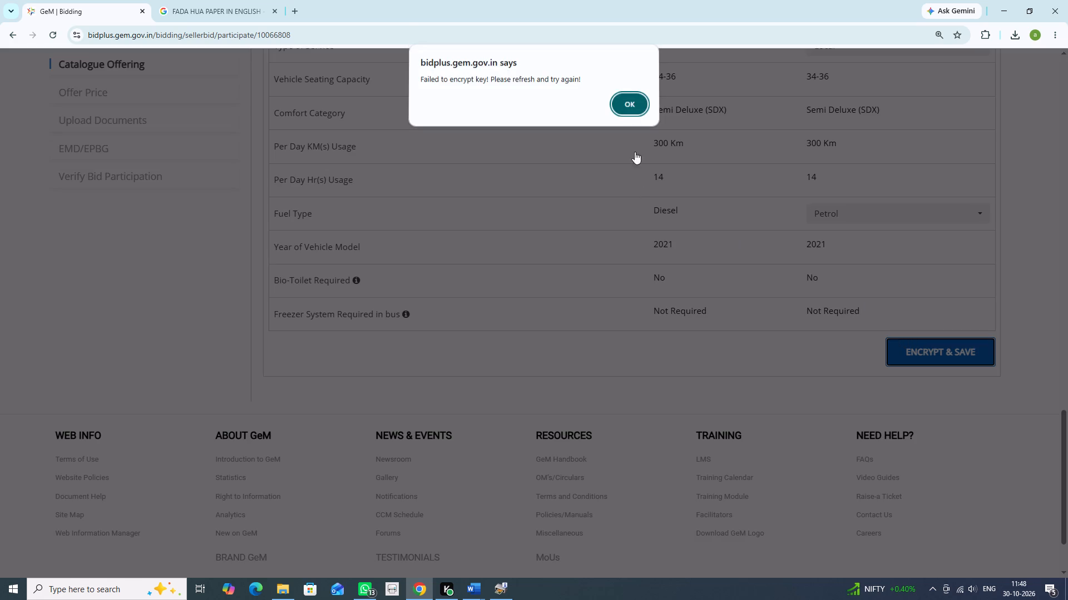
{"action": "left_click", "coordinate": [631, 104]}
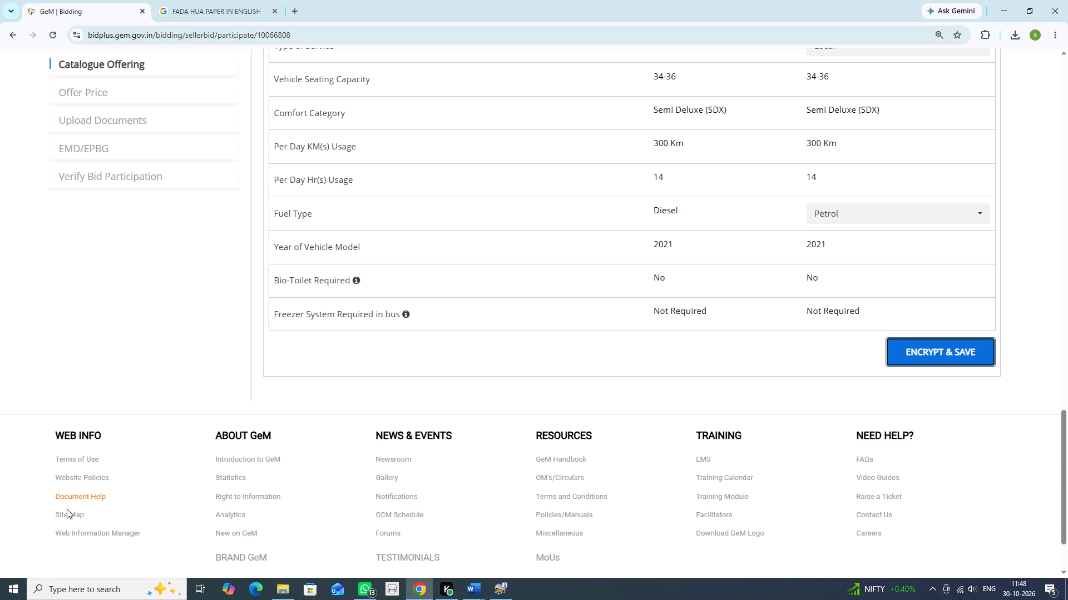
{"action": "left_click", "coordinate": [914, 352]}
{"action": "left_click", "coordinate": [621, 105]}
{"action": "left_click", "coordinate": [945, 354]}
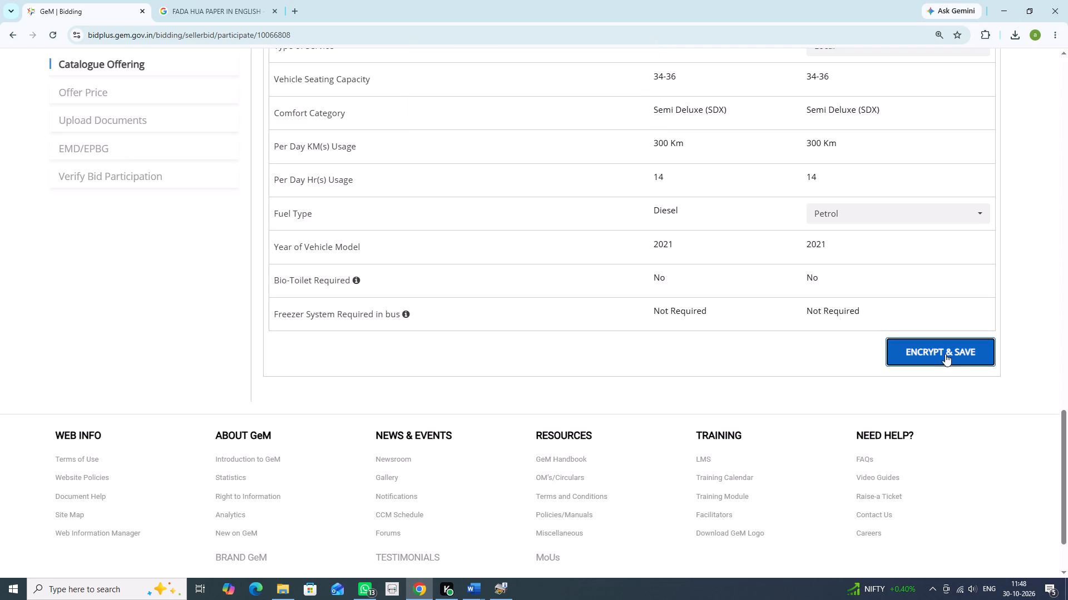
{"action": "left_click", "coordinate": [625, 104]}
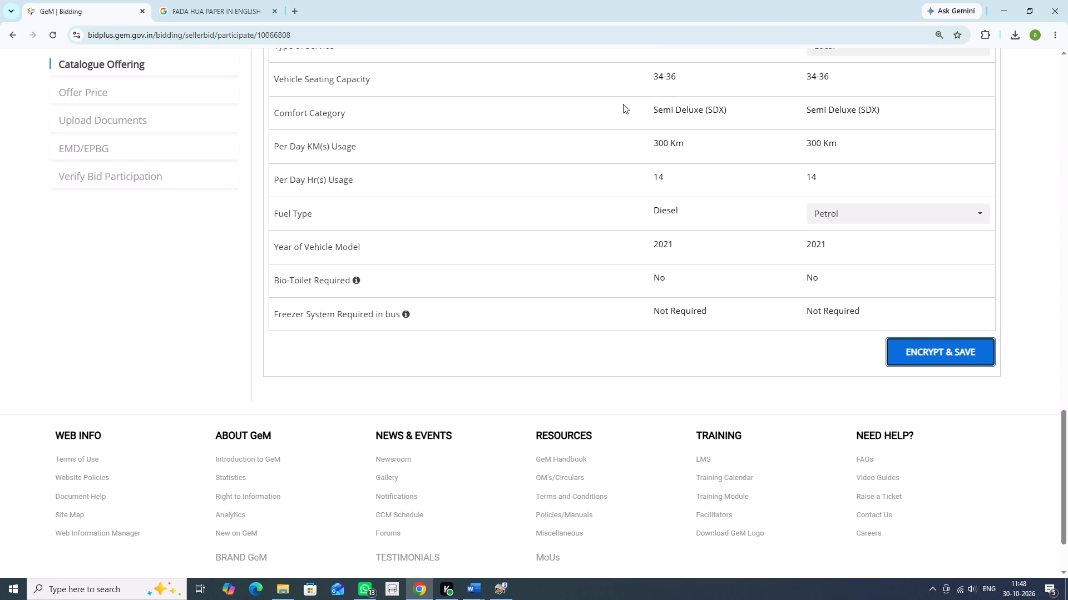
Close the Chrome window, along with the File Explorer and Word windows behind it.
{"action": "left_click", "coordinate": [1060, 12]}
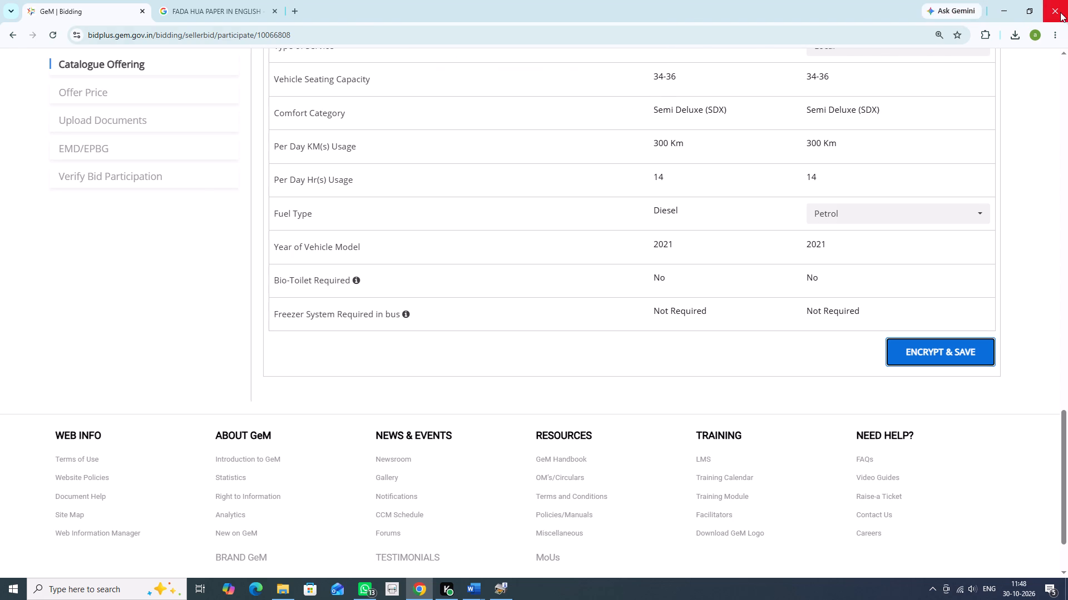
{"action": "left_click", "coordinate": [1060, 12]}
{"action": "left_click", "coordinate": [1059, 11]}
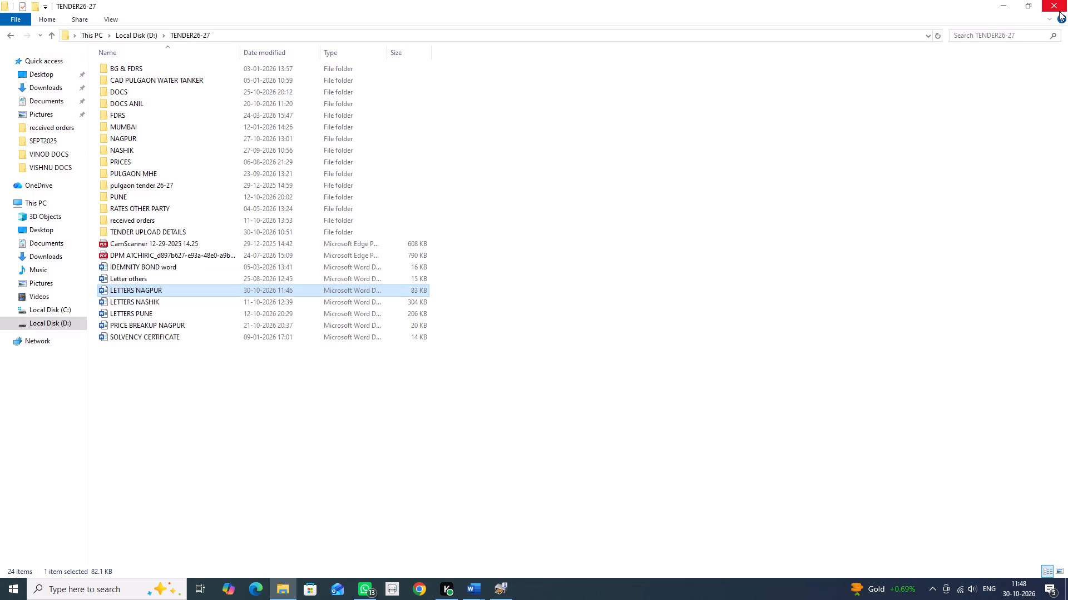
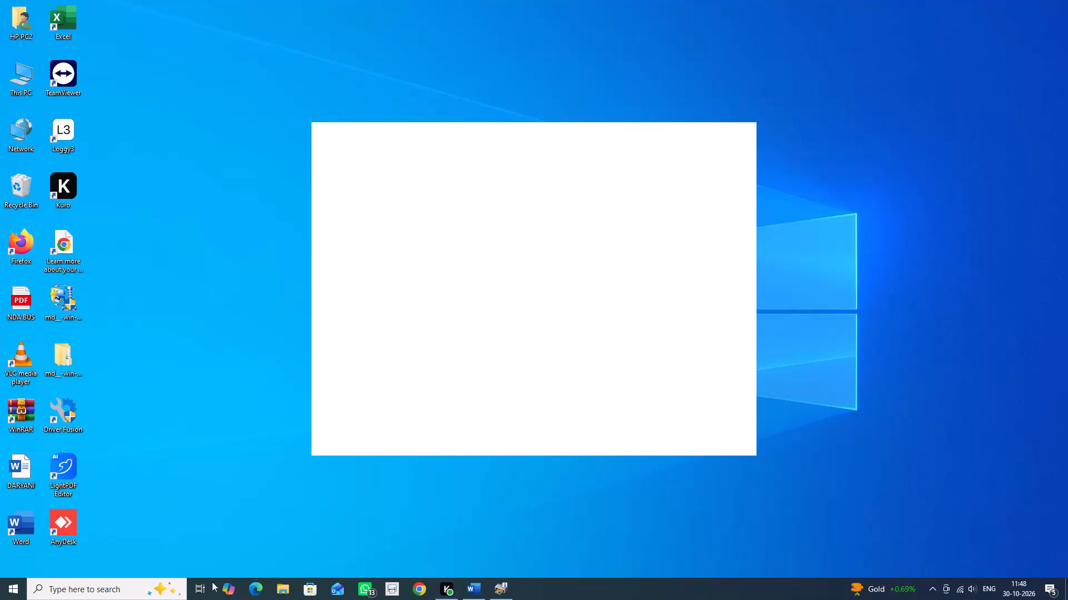
Reopen Chrome without restoring the previous pages, load the GeM portal and bring up its list of all bids.
{"action": "double_click", "coordinate": [418, 592]}
{"action": "left_click", "coordinate": [1052, 63]}
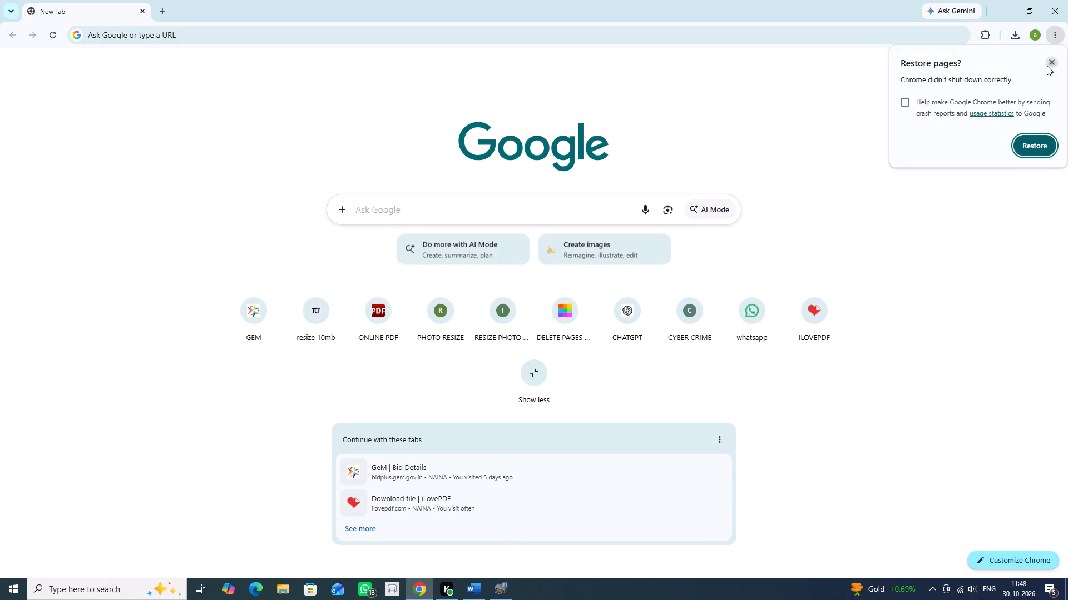
{"action": "left_click", "coordinate": [244, 314]}
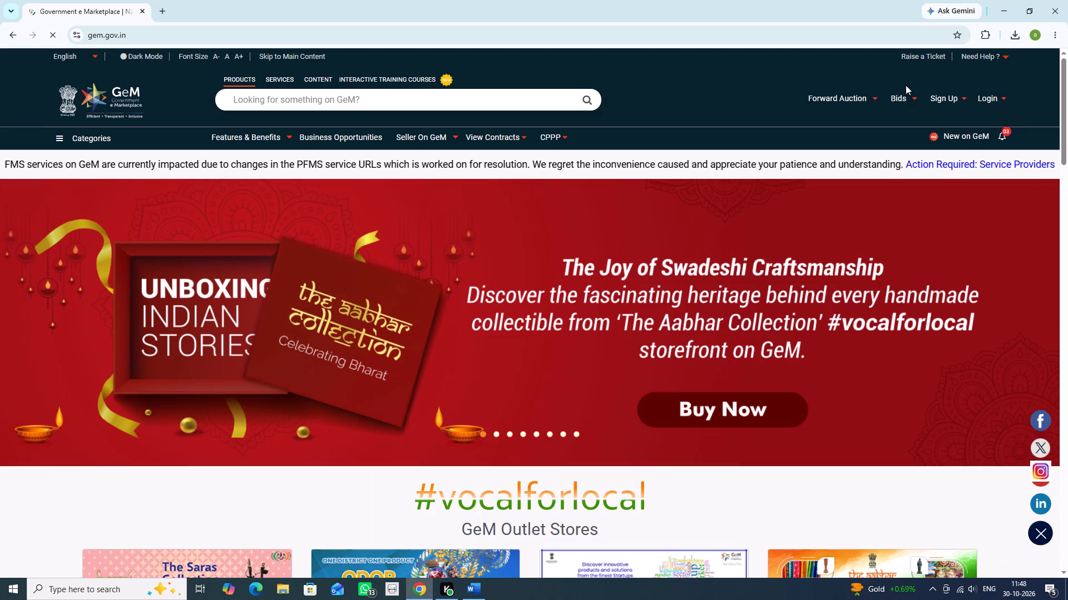
{"action": "left_click", "coordinate": [905, 96]}
{"action": "left_click", "coordinate": [897, 119]}
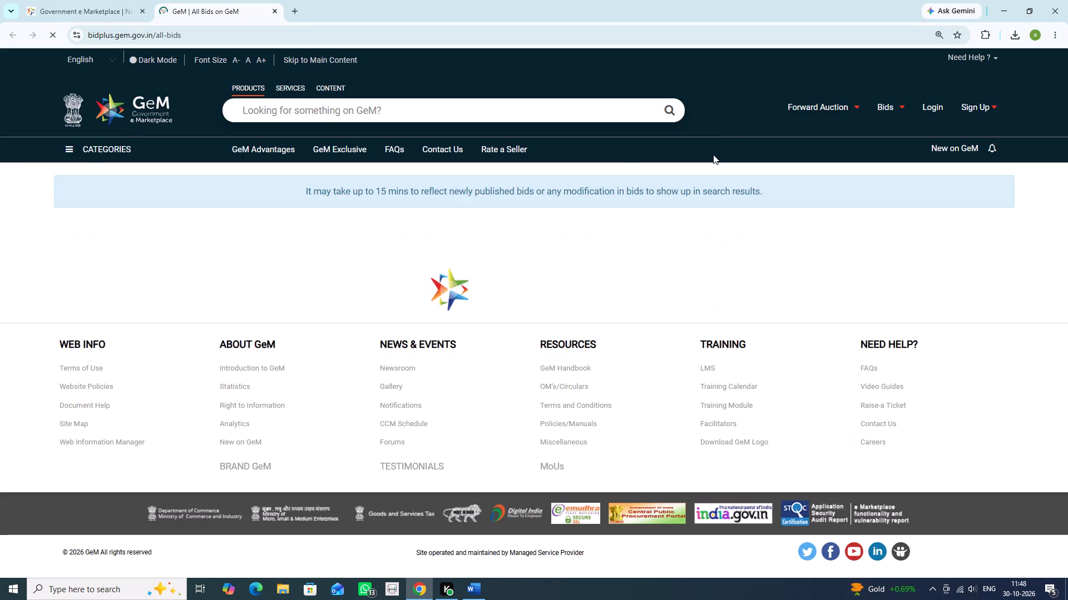
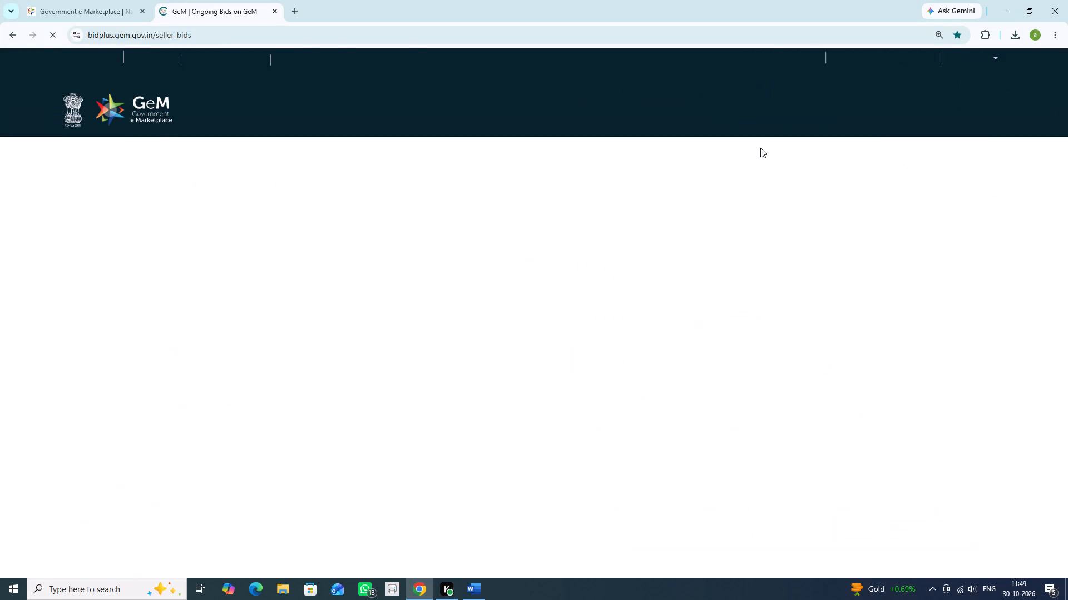
Find bid GEM/2026/B/8188175 with an exact bid search and start participating in it.
{"action": "left_click", "coordinate": [660, 158]}
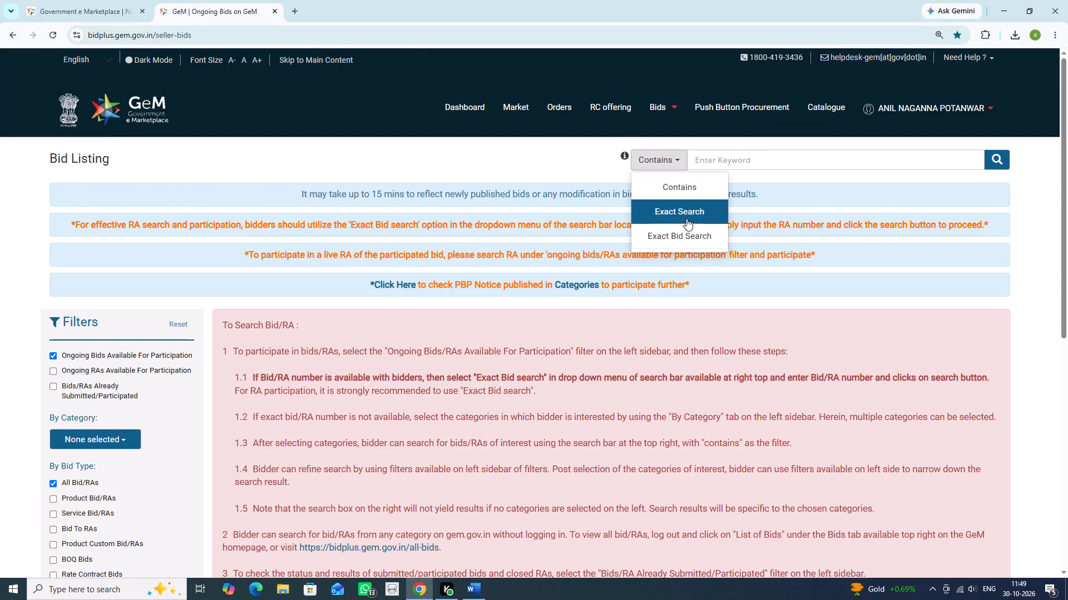
{"action": "left_click", "coordinate": [686, 229]}
{"action": "left_click", "coordinate": [741, 163]}
{"action": "key", "text": "ctrl+v"}
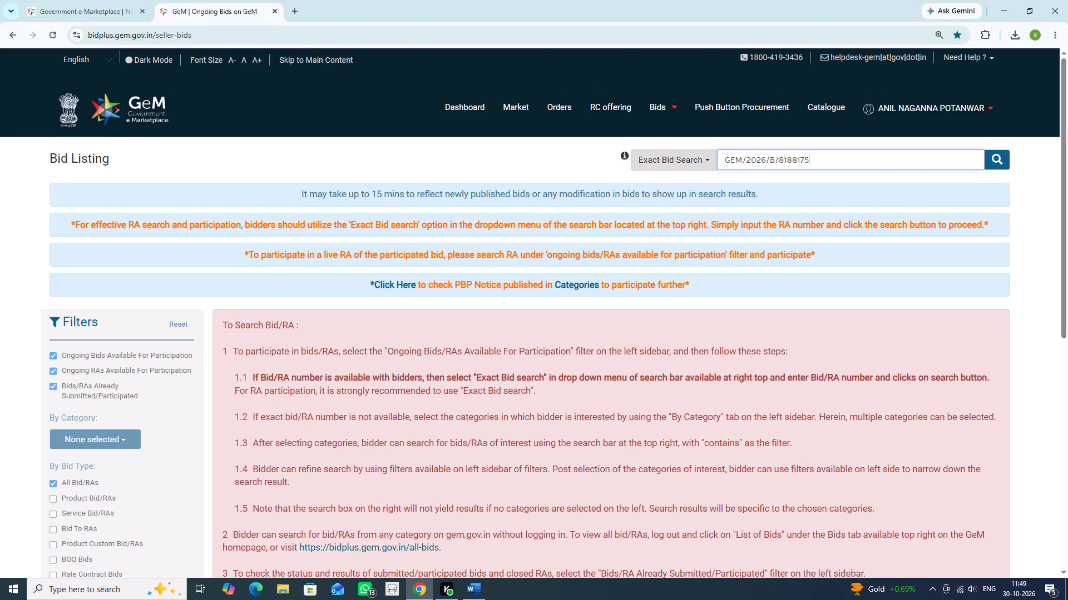
{"action": "left_click", "coordinate": [1002, 157]}
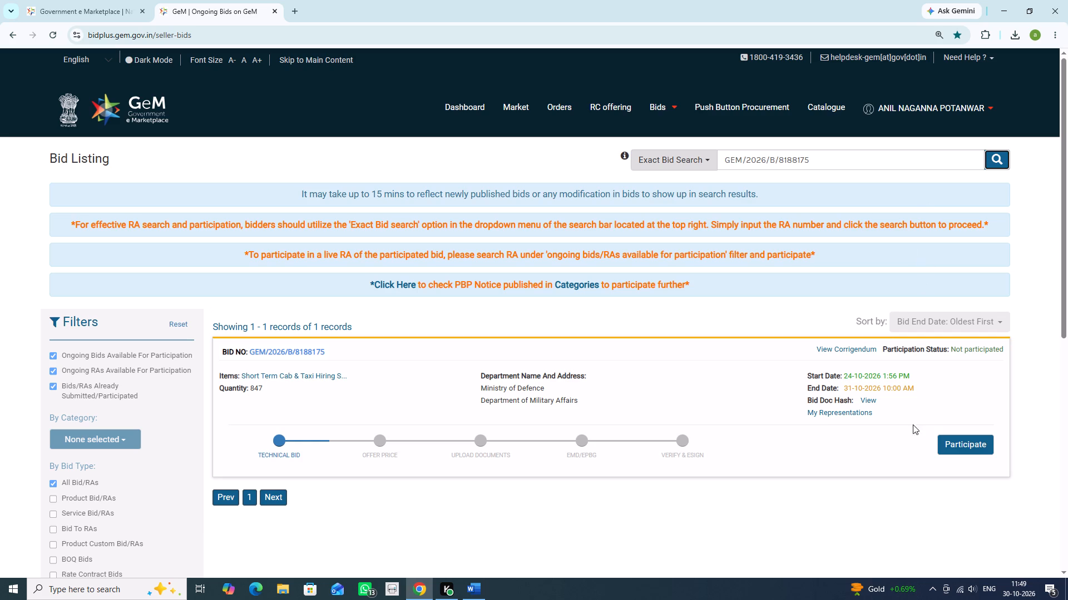
{"action": "left_click", "coordinate": [968, 441]}
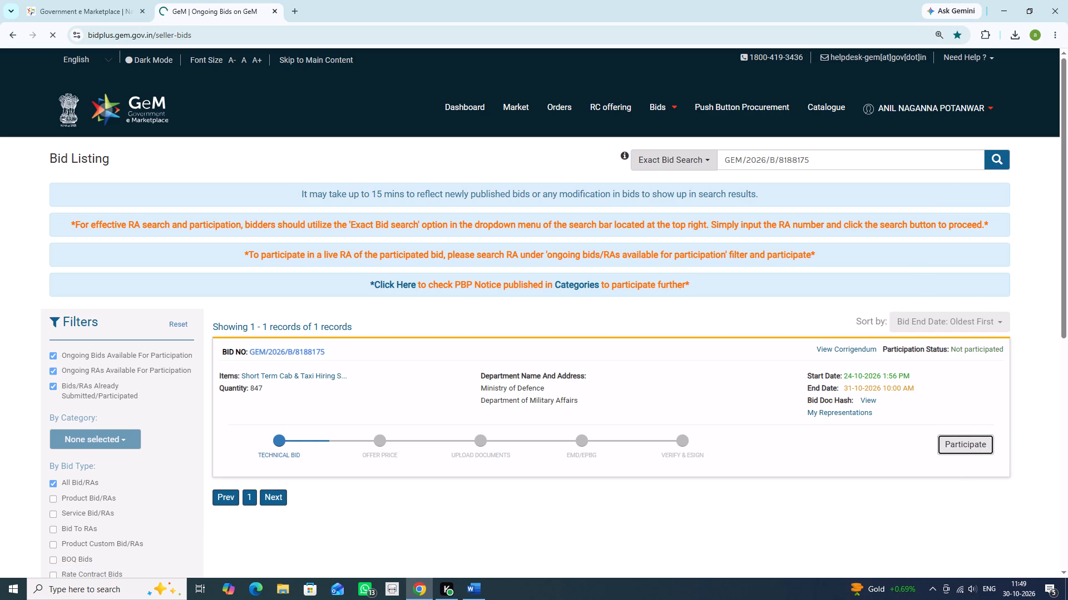
Select the catalogue for item 1, Hatchback Local 80Kms X 10Hrs, and encrypt and save its offering.
{"action": "scroll", "coordinate": [983, 221], "scroll_direction": "down", "scroll_amount": 2}
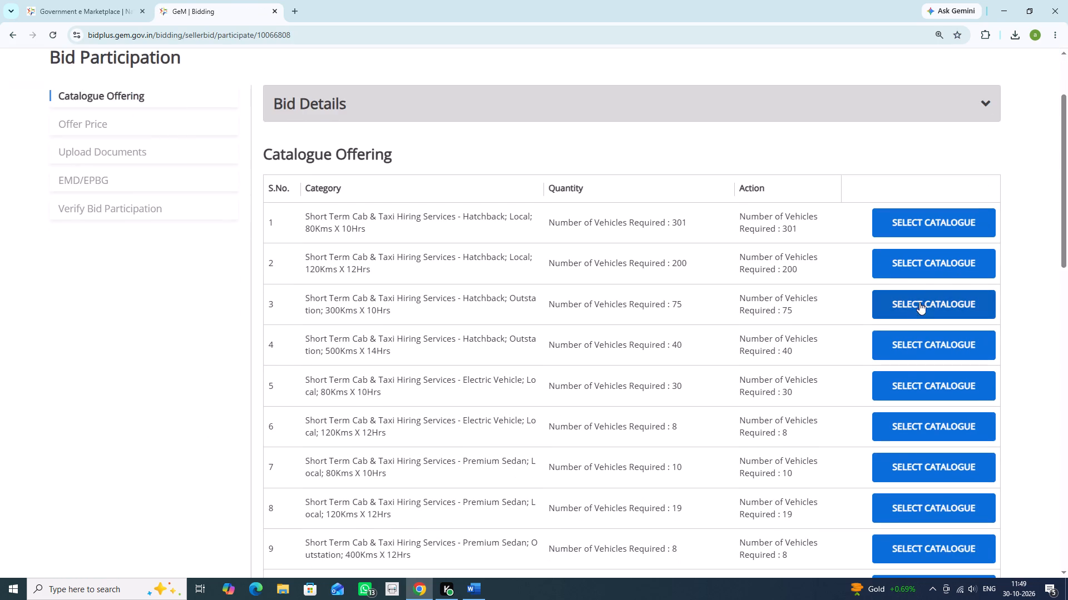
{"action": "left_click", "coordinate": [912, 226]}
{"action": "scroll", "coordinate": [912, 226], "scroll_direction": "down", "scroll_amount": 8}
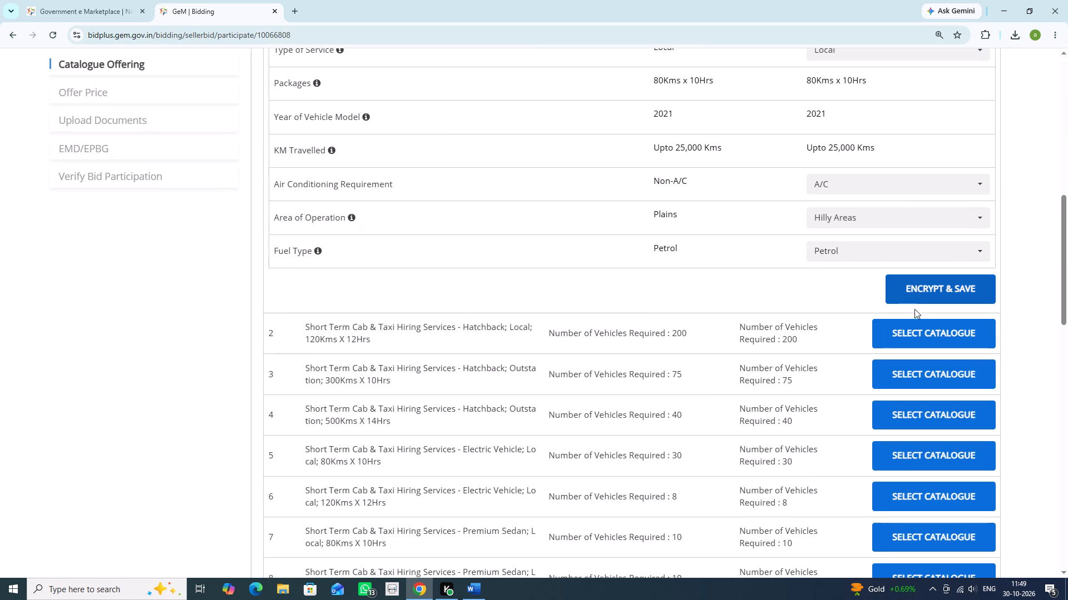
{"action": "left_click", "coordinate": [916, 298]}
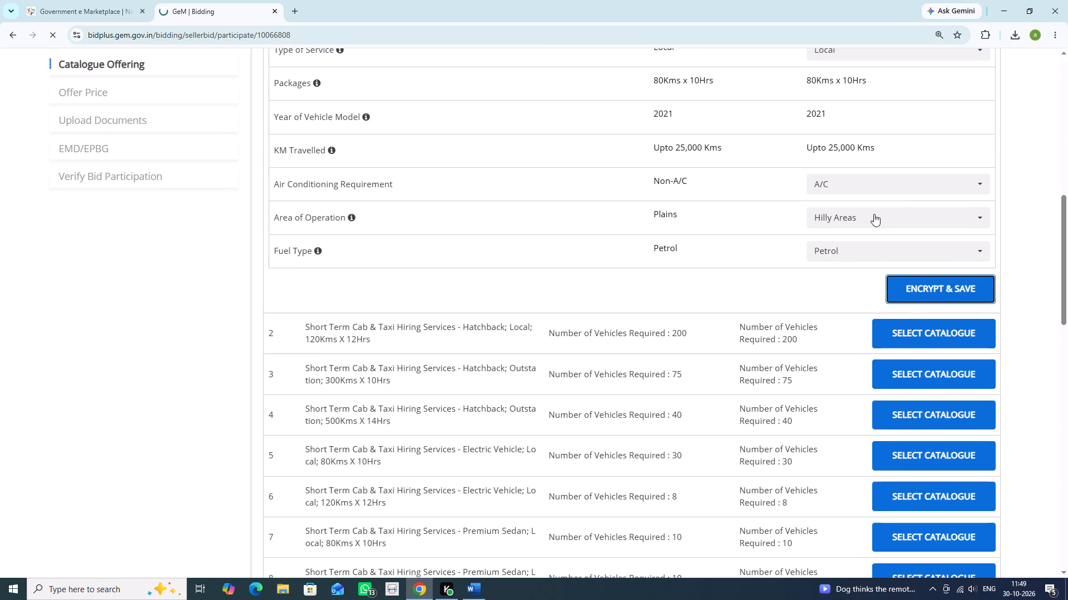
Select the catalogue for item 24, the 34-36 seat Semi Deluxe bus at 300 Km, and encrypt and save its offering.
{"action": "scroll", "coordinate": [873, 213], "scroll_direction": "down", "scroll_amount": 13}
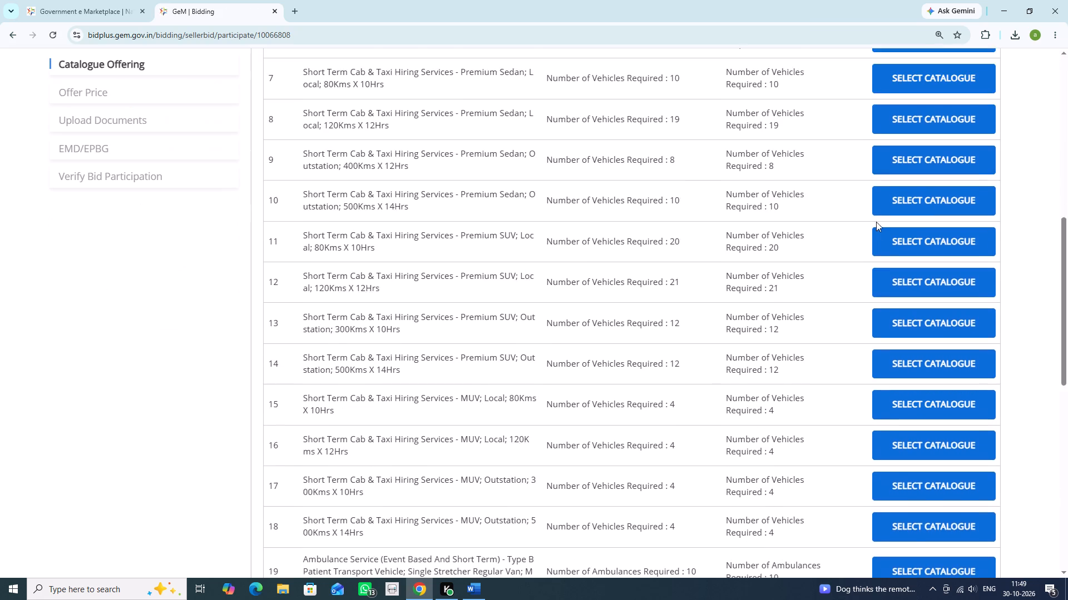
{"action": "scroll", "coordinate": [876, 222], "scroll_direction": "down", "scroll_amount": 3}
{"action": "left_click", "coordinate": [952, 403]}
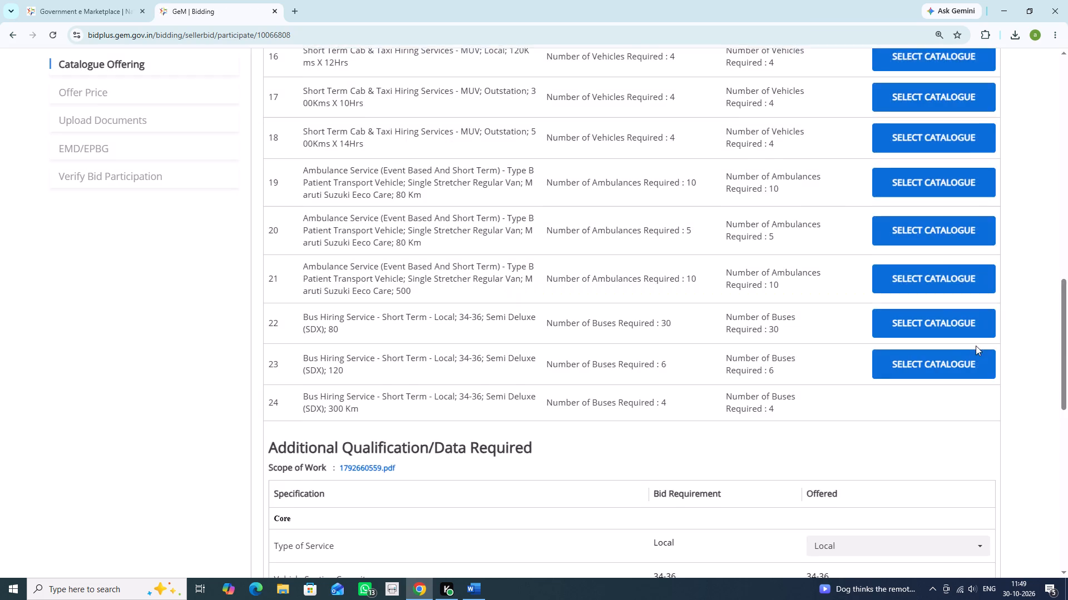
{"action": "scroll", "coordinate": [976, 346], "scroll_direction": "down", "scroll_amount": 9}
{"action": "left_click", "coordinate": [962, 354]}
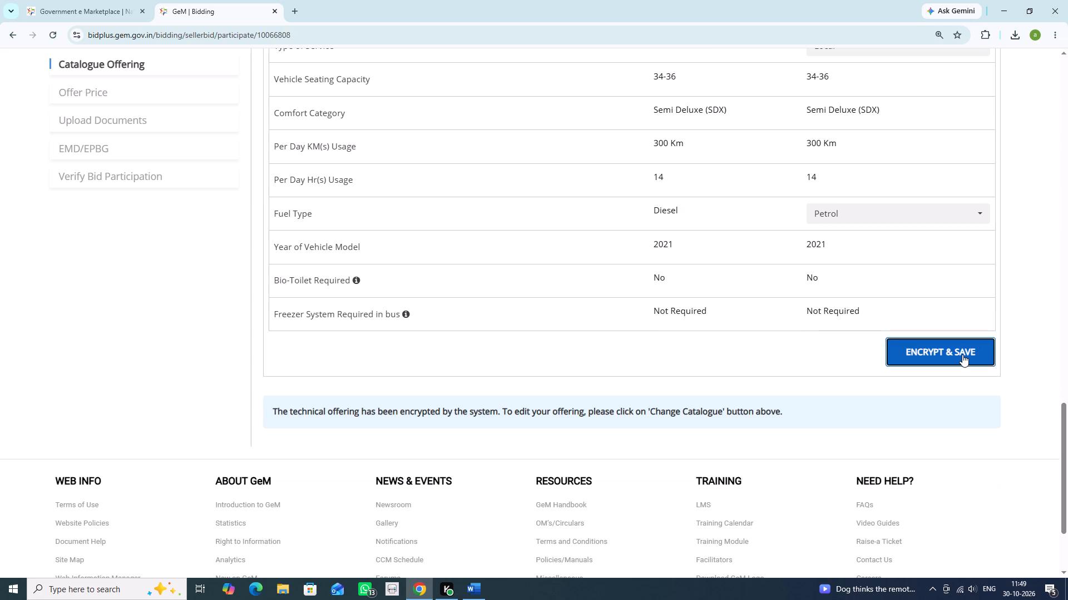
{"action": "left_click", "coordinate": [933, 351]}
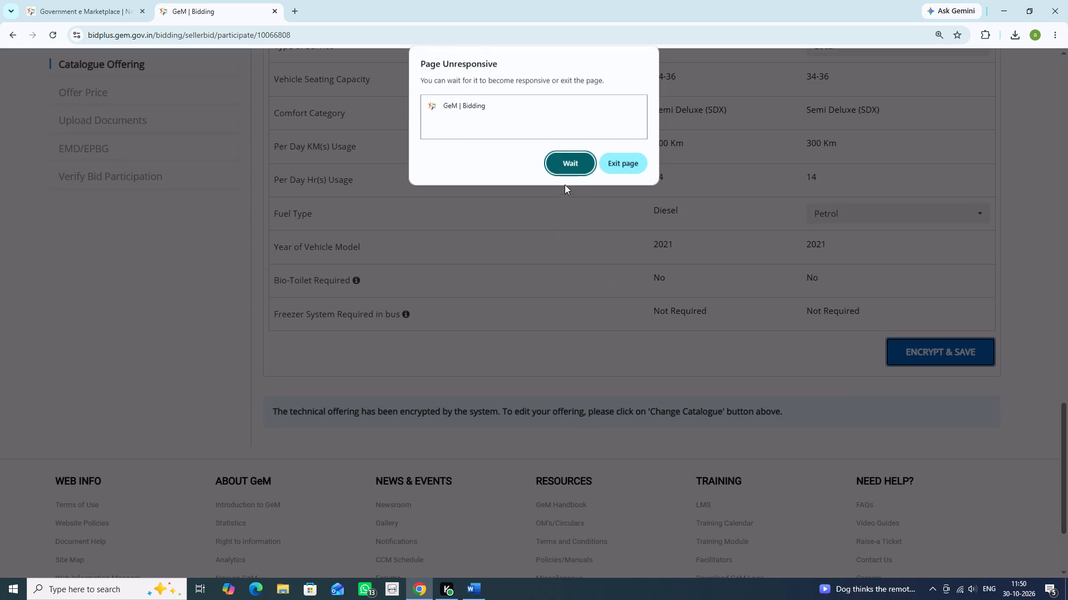
{"action": "left_click", "coordinate": [577, 161]}
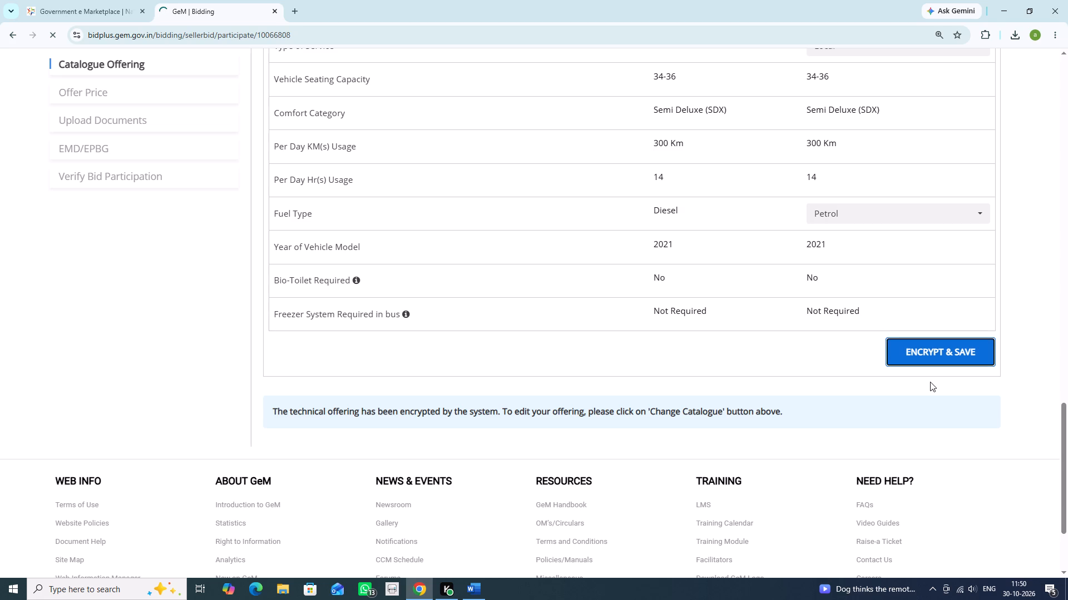
Select the catalogue for item 23, the 34-36 seat Semi Deluxe local bus at 120, and encrypt and save its offering.
{"action": "scroll", "coordinate": [930, 382], "scroll_direction": "down", "scroll_amount": 17}
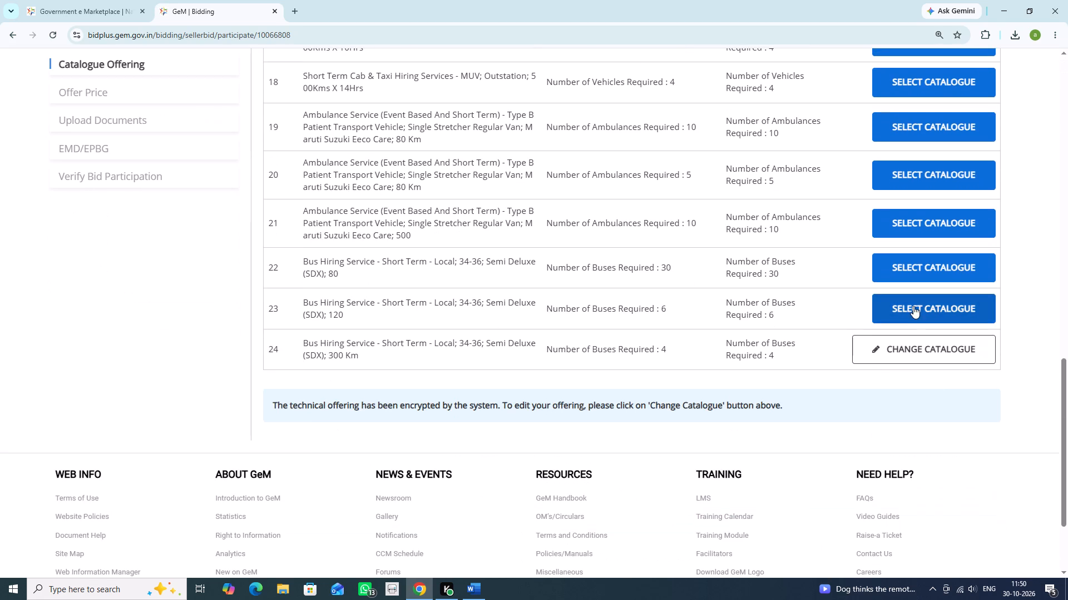
{"action": "left_click", "coordinate": [913, 303]}
{"action": "scroll", "coordinate": [913, 303], "scroll_direction": "down", "scroll_amount": 9}
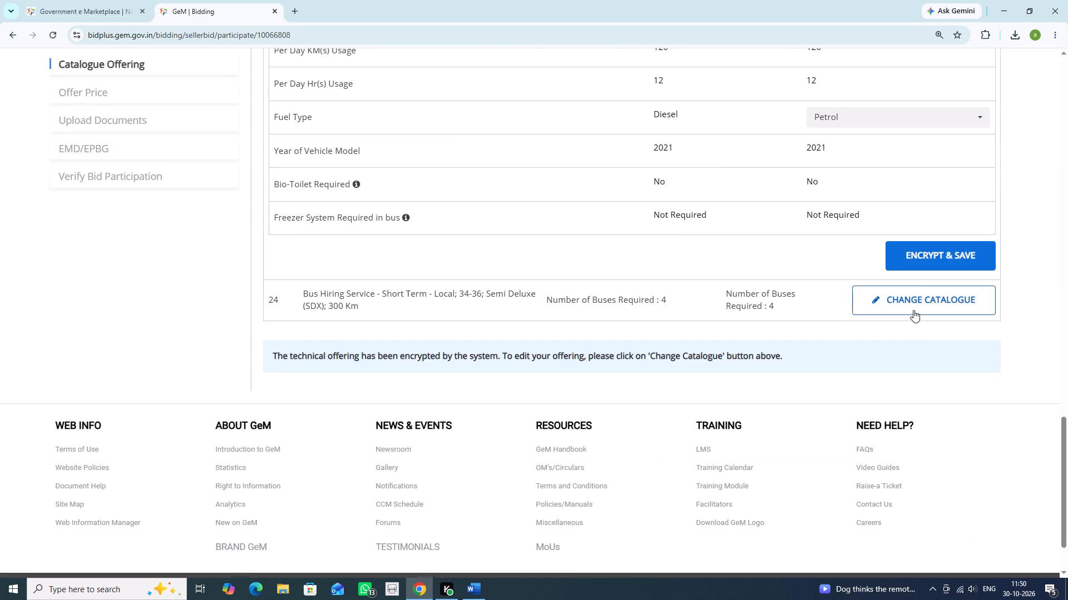
{"action": "left_click", "coordinate": [925, 261]}
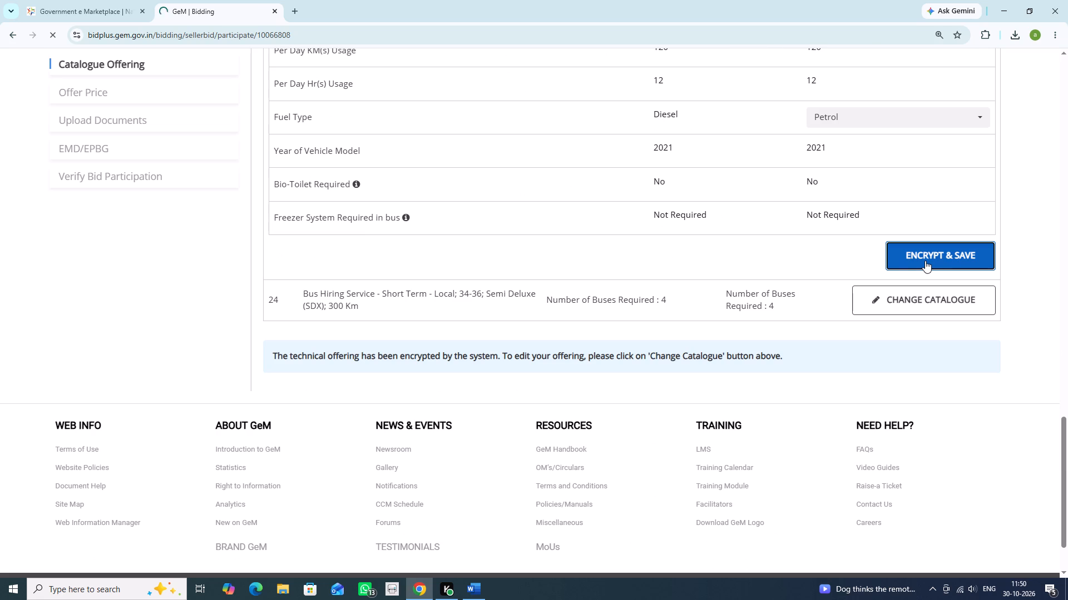
Select the catalogue for item 5, Electric Vehicle Local 80Kms X 10Hrs, and encrypt and save its offering.
{"action": "scroll", "coordinate": [926, 262], "scroll_direction": "down", "scroll_amount": 4}
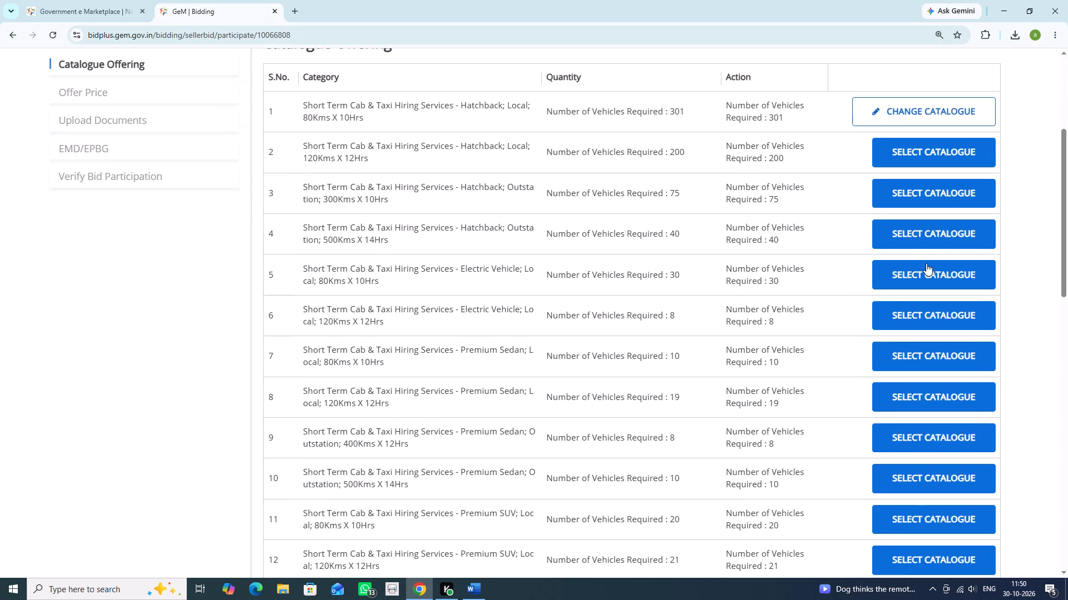
{"action": "left_click", "coordinate": [926, 263]}
{"action": "scroll", "coordinate": [926, 263], "scroll_direction": "down", "scroll_amount": 4}
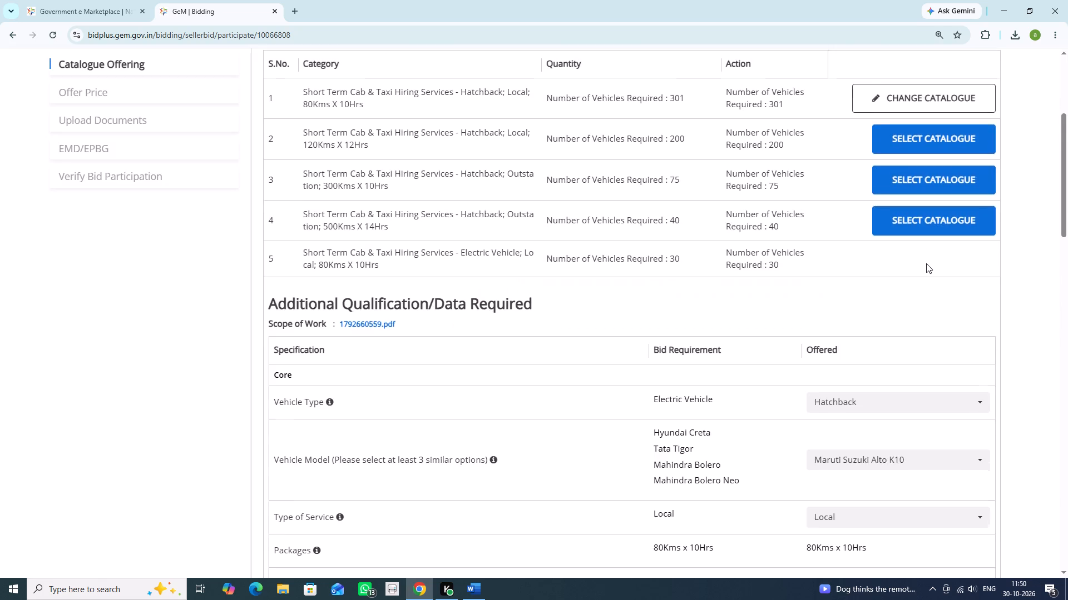
{"action": "scroll", "coordinate": [926, 263], "scroll_direction": "down", "scroll_amount": 4}
{"action": "left_click", "coordinate": [912, 401]}
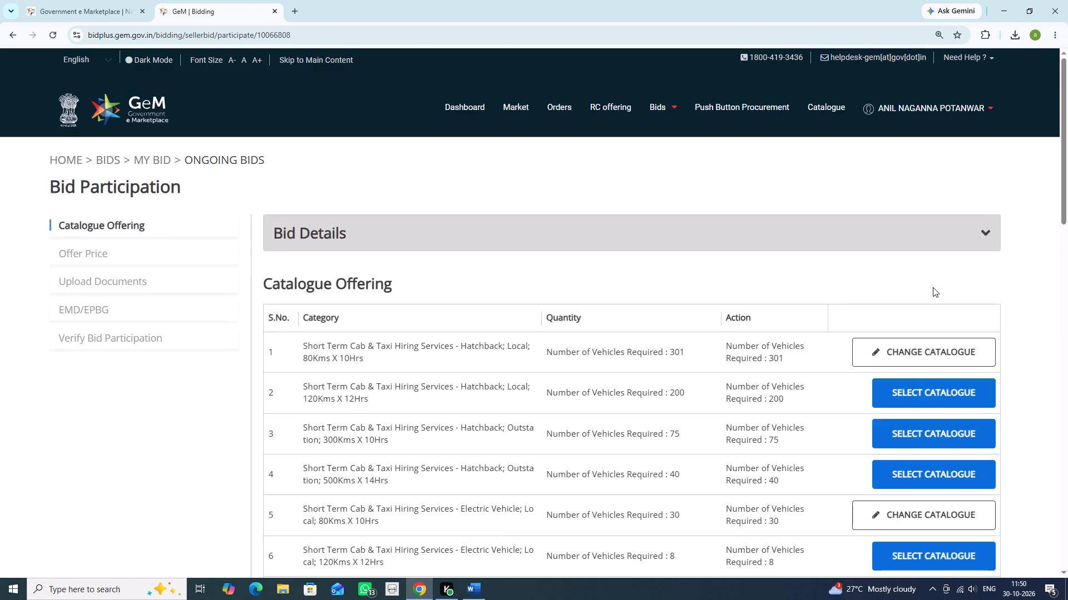
Select the catalogue for item 4, Hatchback Outstation 500Kms X 14Hrs, and encrypt and save its offering.
{"action": "scroll", "coordinate": [933, 287], "scroll_direction": "down", "scroll_amount": 3}
{"action": "left_click", "coordinate": [931, 281]}
{"action": "scroll", "coordinate": [931, 281], "scroll_direction": "down", "scroll_amount": 7}
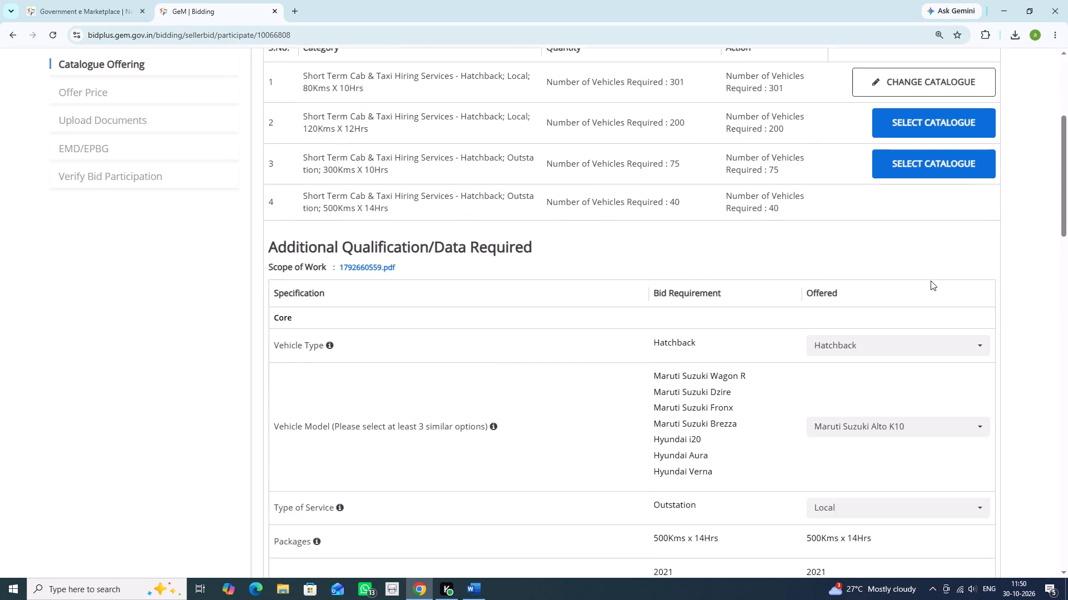
{"action": "scroll", "coordinate": [931, 281], "scroll_direction": "down", "scroll_amount": 2}
{"action": "left_click", "coordinate": [910, 409]}
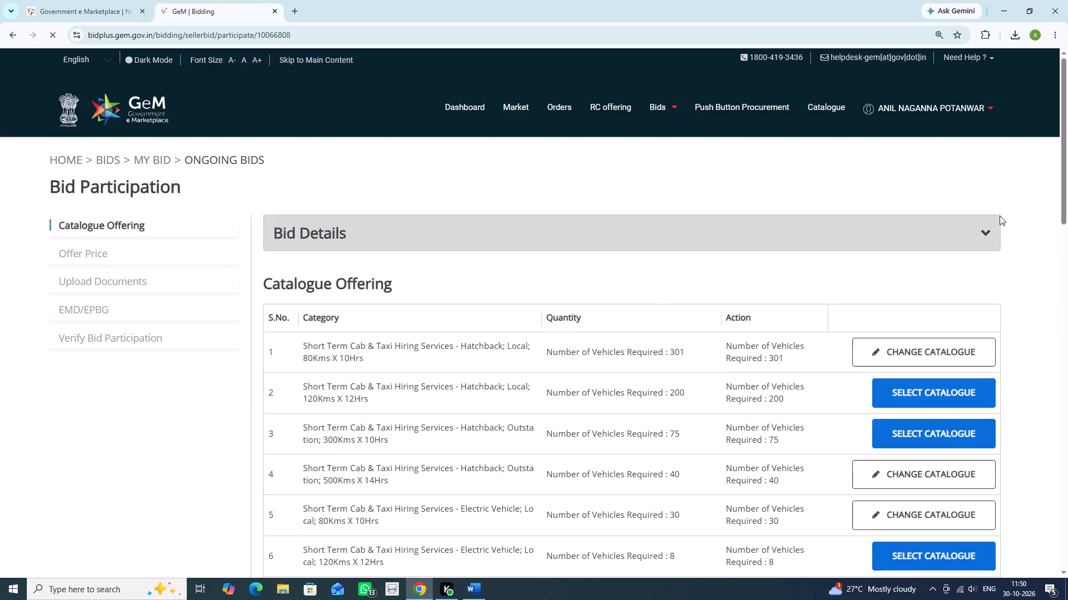
Select the catalogue for item 10, Premium Sedan Outstation 500Kms X 14Hrs, and encrypt and save its offering.
{"action": "scroll", "coordinate": [1000, 216], "scroll_direction": "down", "scroll_amount": 8}
{"action": "left_click", "coordinate": [944, 247]}
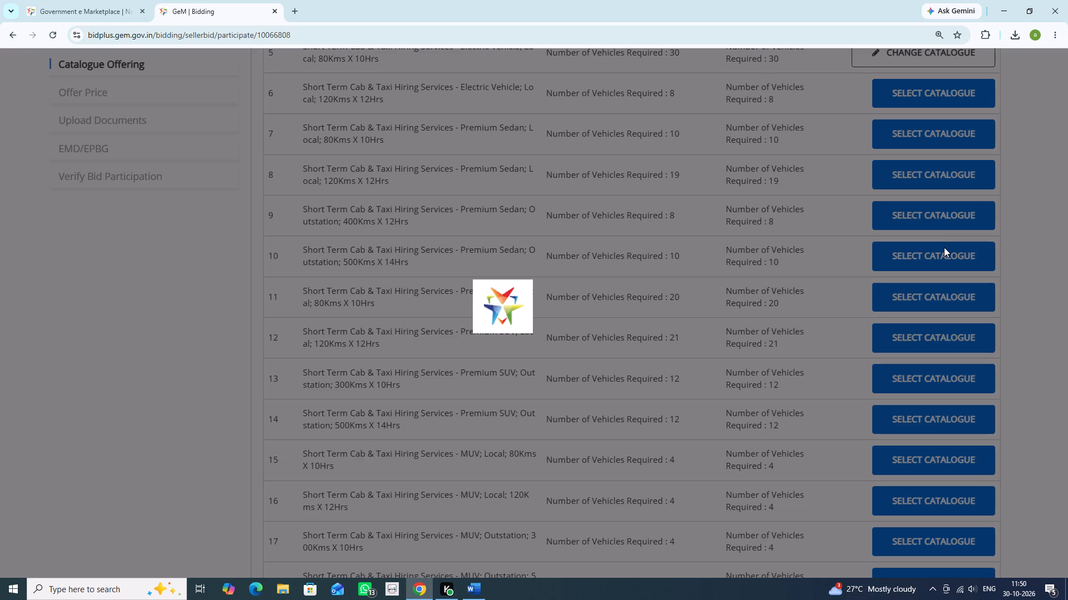
{"action": "scroll", "coordinate": [944, 247], "scroll_direction": "down", "scroll_amount": 8}
{"action": "left_click", "coordinate": [921, 335]}
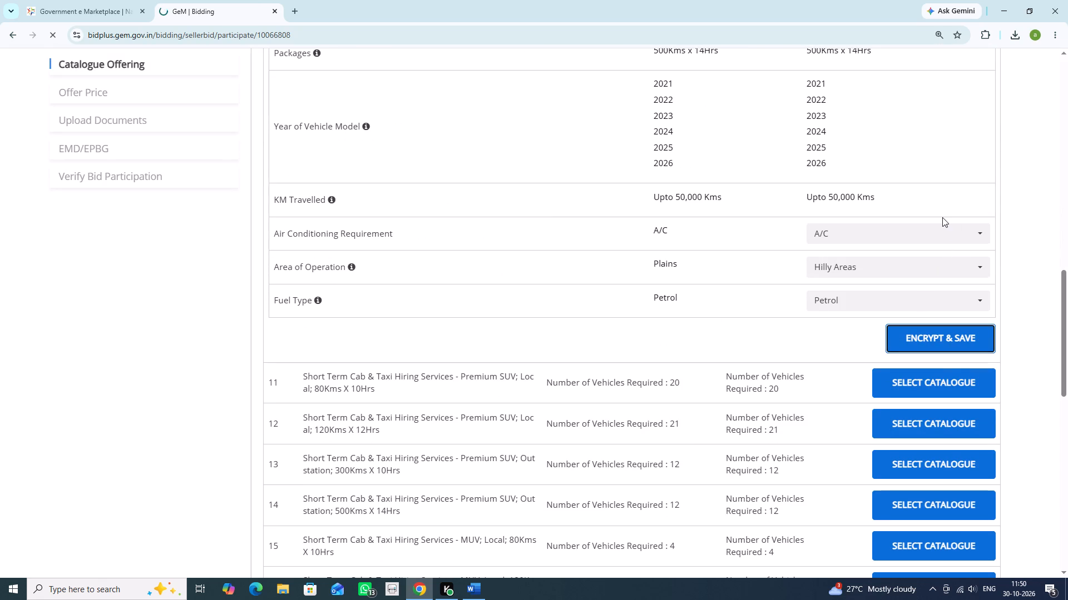
Select the catalogue for item 8, Premium Sedan Local 120Kms X 12Hrs, and encrypt and save its offering.
{"action": "scroll", "coordinate": [942, 217], "scroll_direction": "down", "scroll_amount": 7}
{"action": "left_click", "coordinate": [938, 222]}
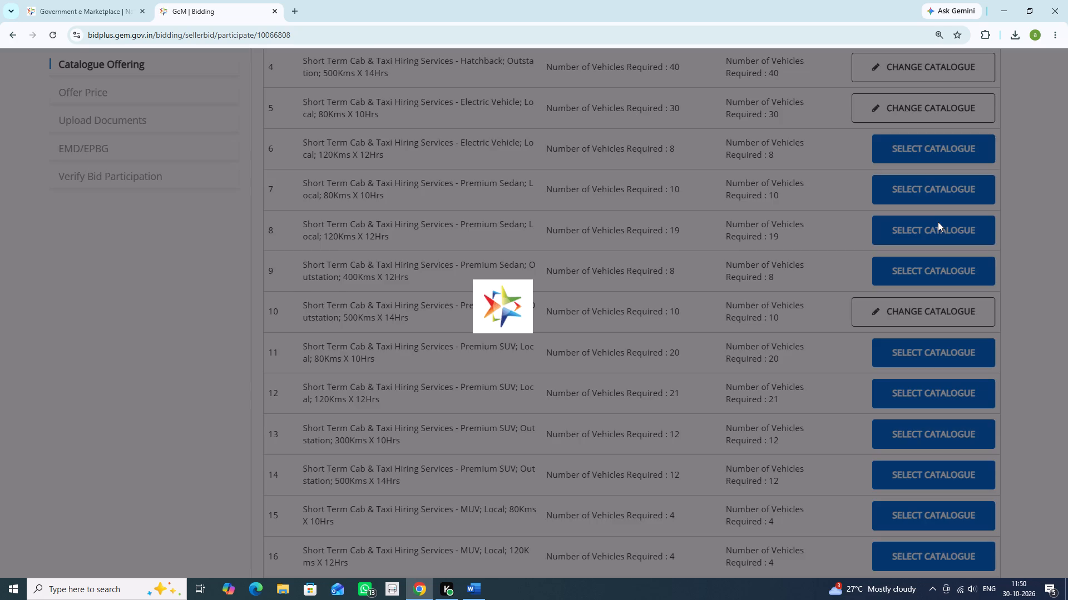
{"action": "scroll", "coordinate": [938, 222], "scroll_direction": "down", "scroll_amount": 9}
{"action": "left_click", "coordinate": [926, 257]}
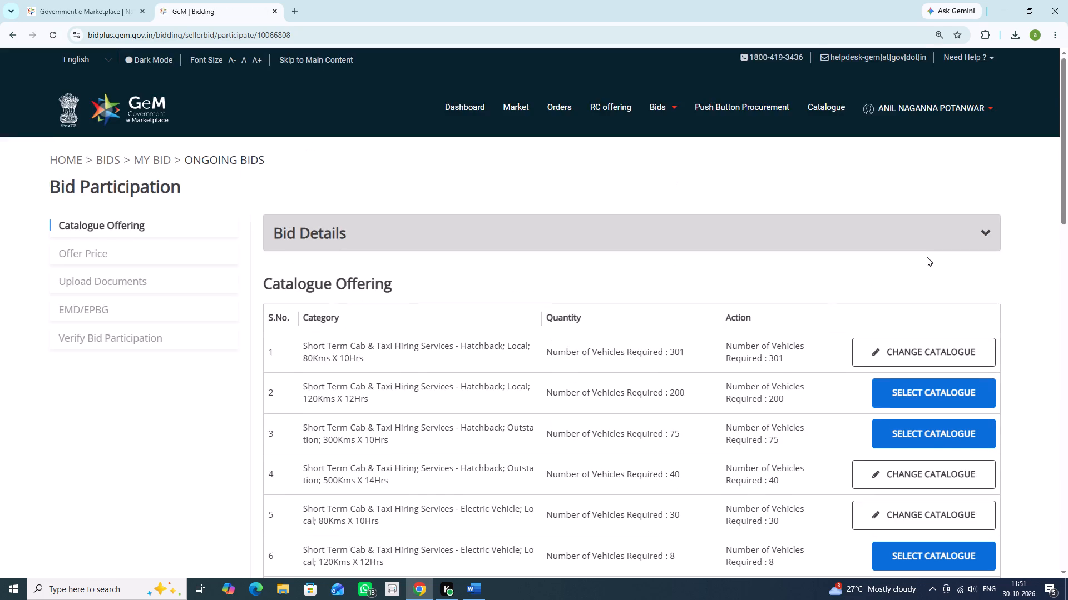
Select the catalogue for item 6, Electric Vehicle Local 120Kms X 12Hrs, and encrypt and save its offering.
{"action": "scroll", "coordinate": [927, 257], "scroll_direction": "down", "scroll_amount": 4}
{"action": "left_click", "coordinate": [917, 329]}
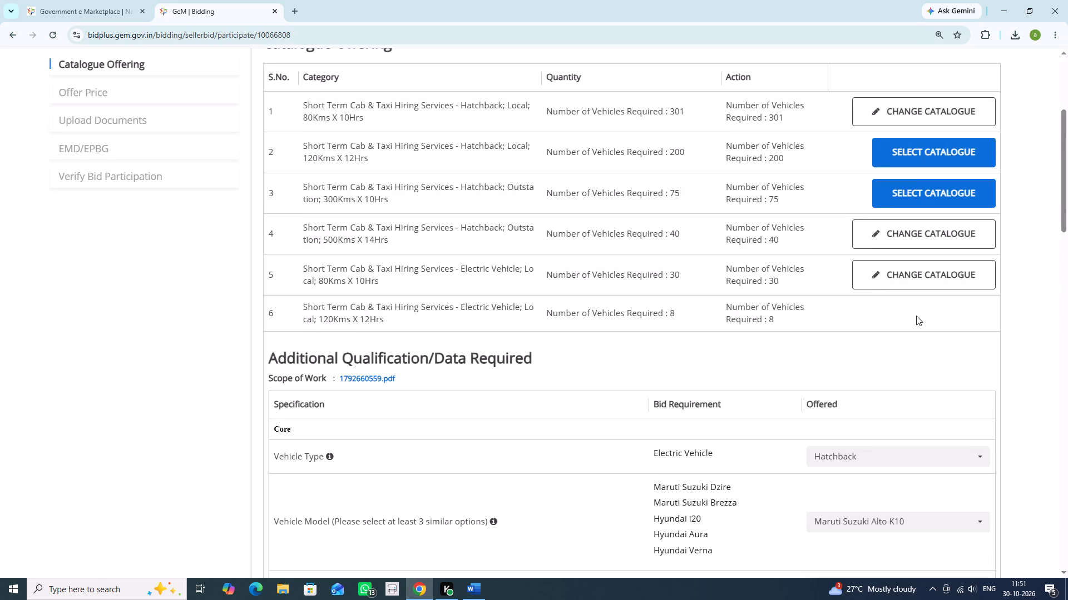
{"action": "scroll", "coordinate": [916, 316], "scroll_direction": "down", "scroll_amount": 8}
{"action": "left_click", "coordinate": [912, 461]}
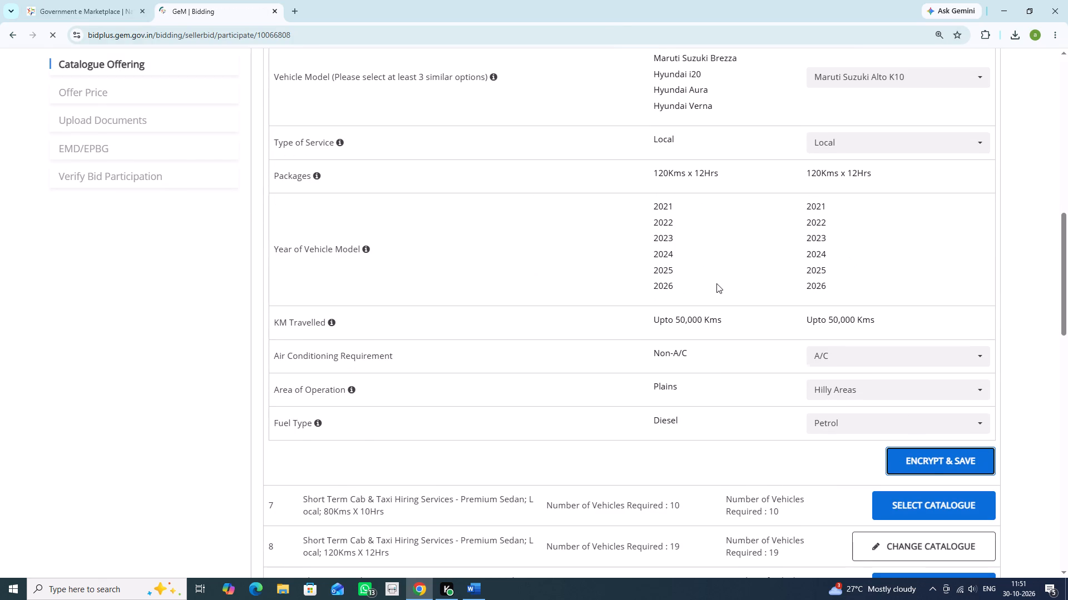
Select the catalogue for item 2, Hatchback Local 120Kms X 12Hrs, and encrypt and save its offering.
{"action": "scroll", "coordinate": [720, 283], "scroll_direction": "down", "scroll_amount": 1}
{"action": "left_click", "coordinate": [940, 319]}
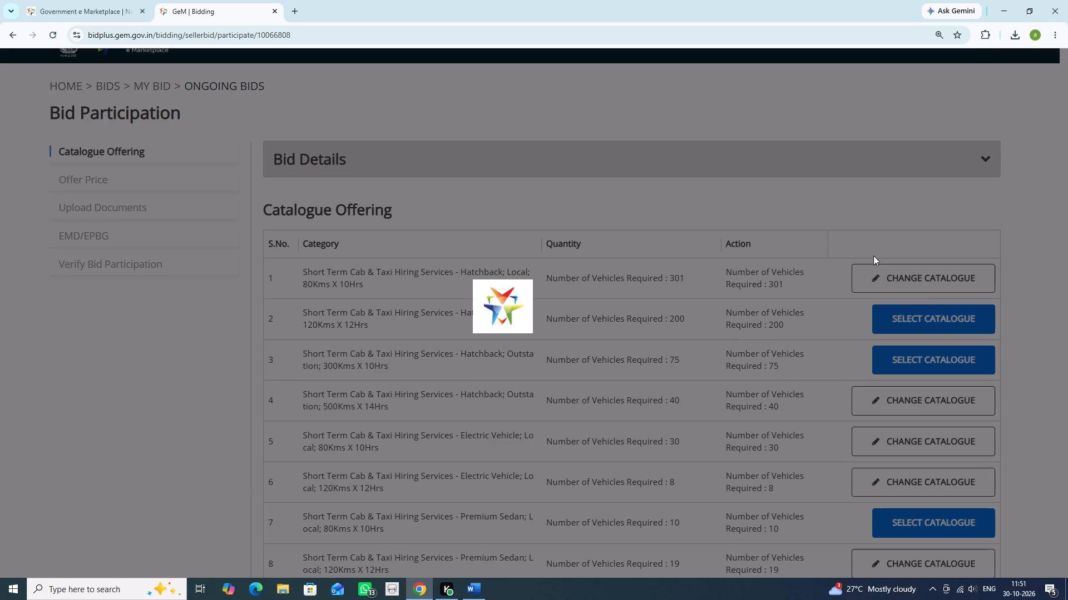
{"action": "scroll", "coordinate": [817, 234], "scroll_direction": "down", "scroll_amount": 7}
{"action": "left_click", "coordinate": [941, 429]}
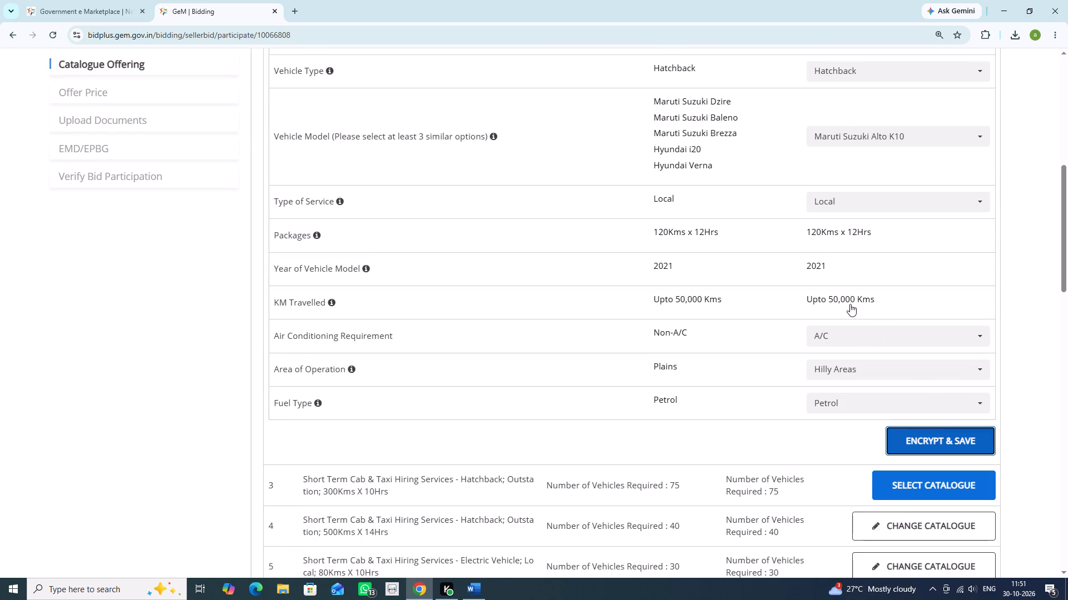
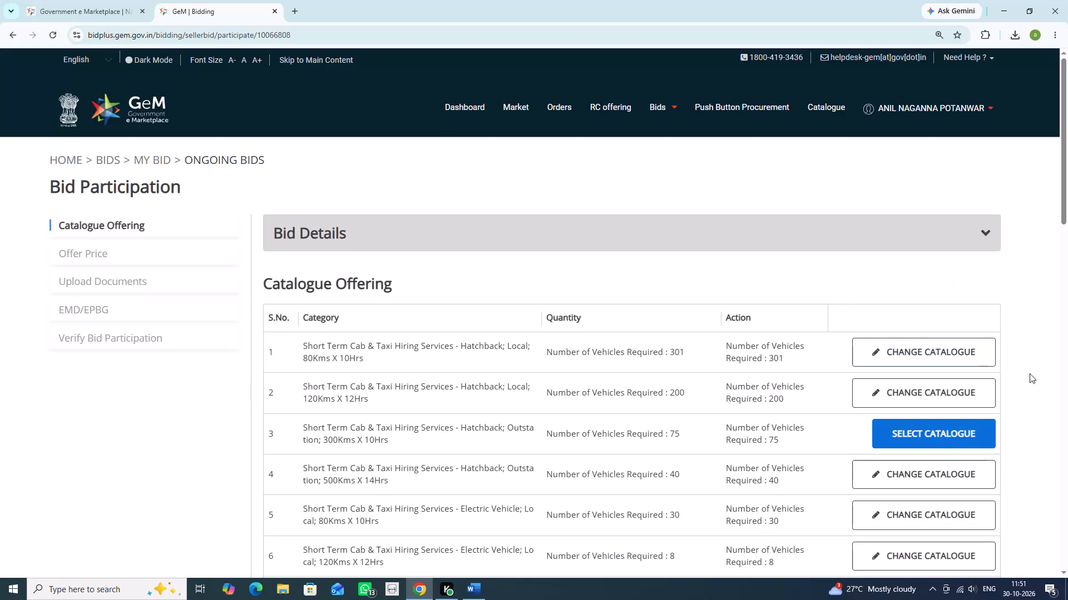
Select the catalogue for item 3, Hatchback Outstation 300Kms X 10Hrs, and encrypt and save its offering.
{"action": "left_click", "coordinate": [938, 439]}
{"action": "scroll", "coordinate": [924, 323], "scroll_direction": "down", "scroll_amount": 7}
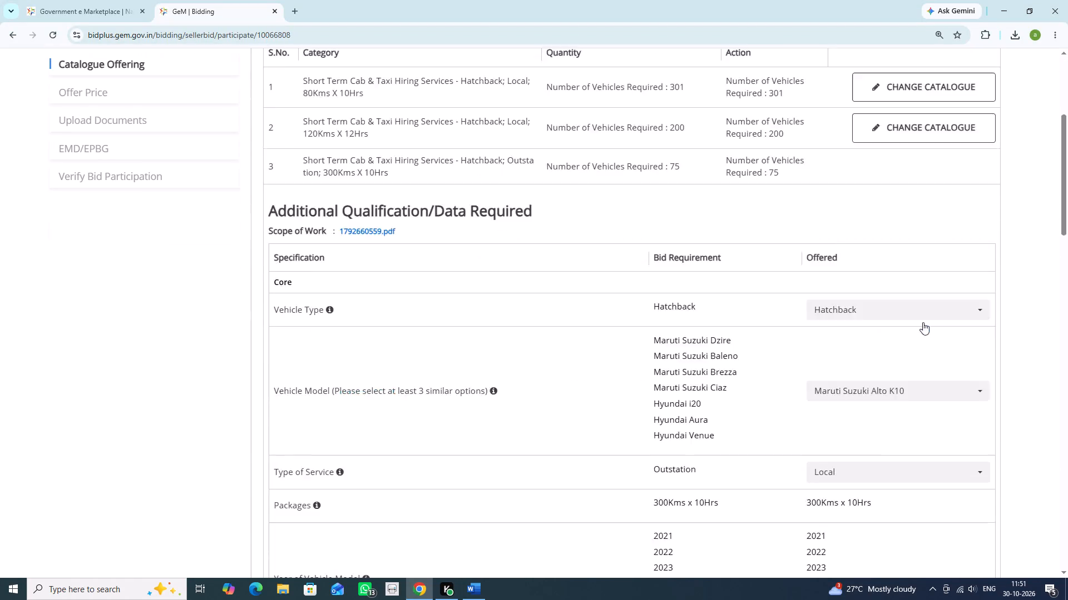
{"action": "scroll", "coordinate": [923, 322], "scroll_direction": "down", "scroll_amount": 4}
{"action": "left_click", "coordinate": [934, 419]}
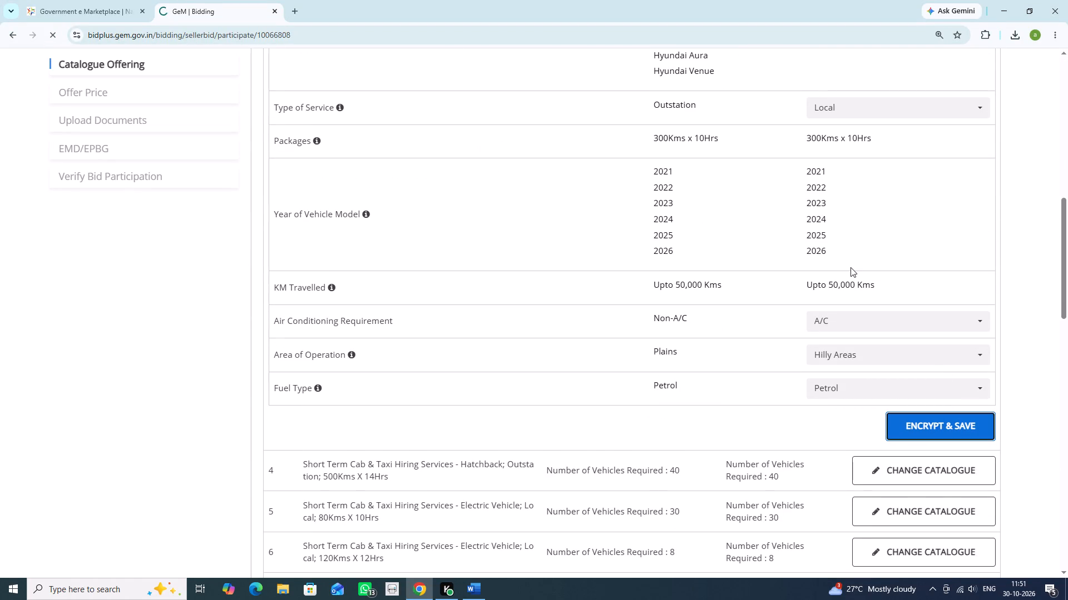
Select the catalogue for item 9, Premium Sedan Outstation 400Kms X 12Hrs, and encrypt and save its offering.
{"action": "scroll", "coordinate": [851, 267], "scroll_direction": "down", "scroll_amount": 8}
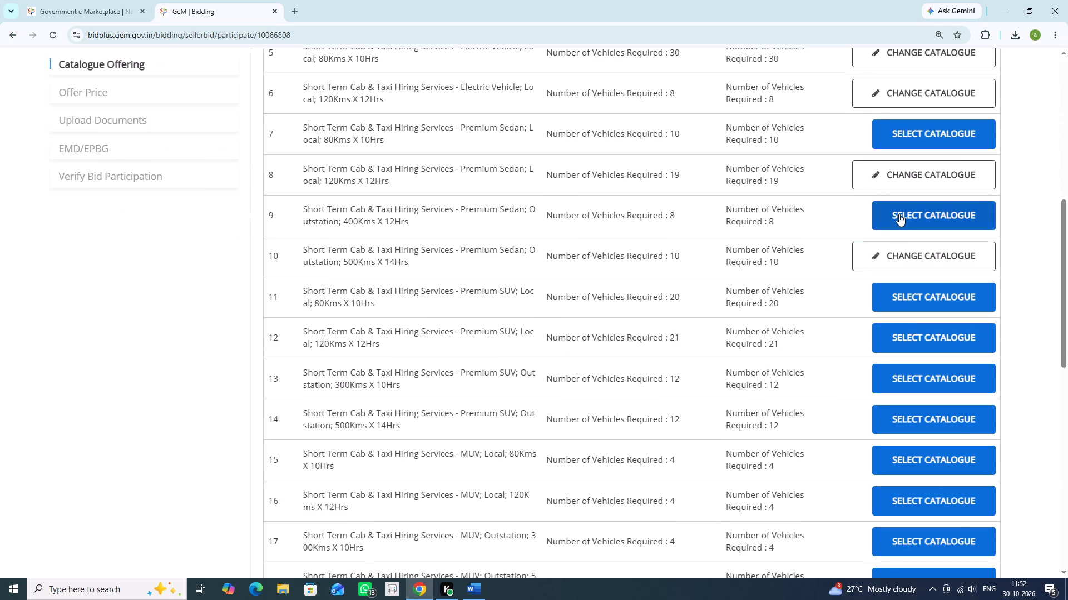
{"action": "left_click", "coordinate": [899, 214]}
{"action": "scroll", "coordinate": [915, 262], "scroll_direction": "down", "scroll_amount": 9}
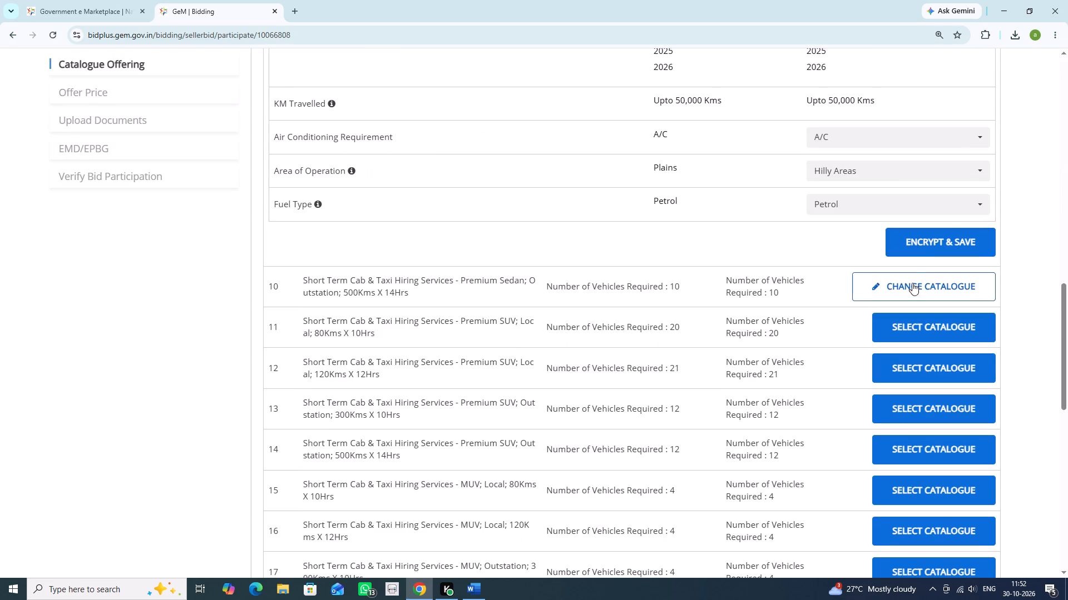
{"action": "left_click", "coordinate": [924, 238]}
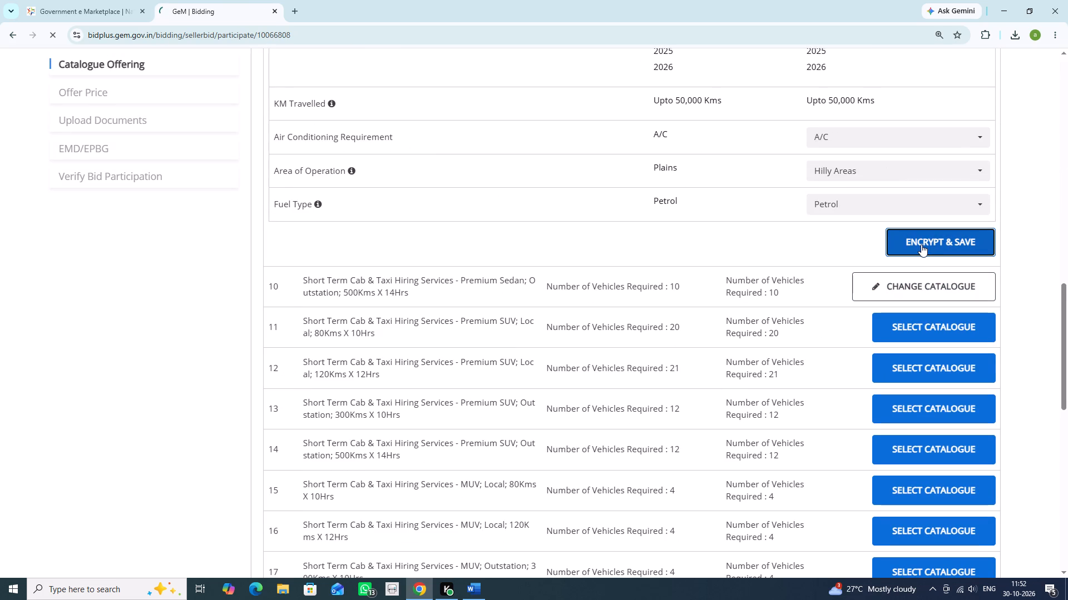
Select the catalogue for item 7, Premium Sedan Local 80Kms X 10Hrs, and encrypt and save its offering.
{"action": "scroll", "coordinate": [921, 244], "scroll_direction": "down", "scroll_amount": 6}
{"action": "left_click", "coordinate": [919, 252]}
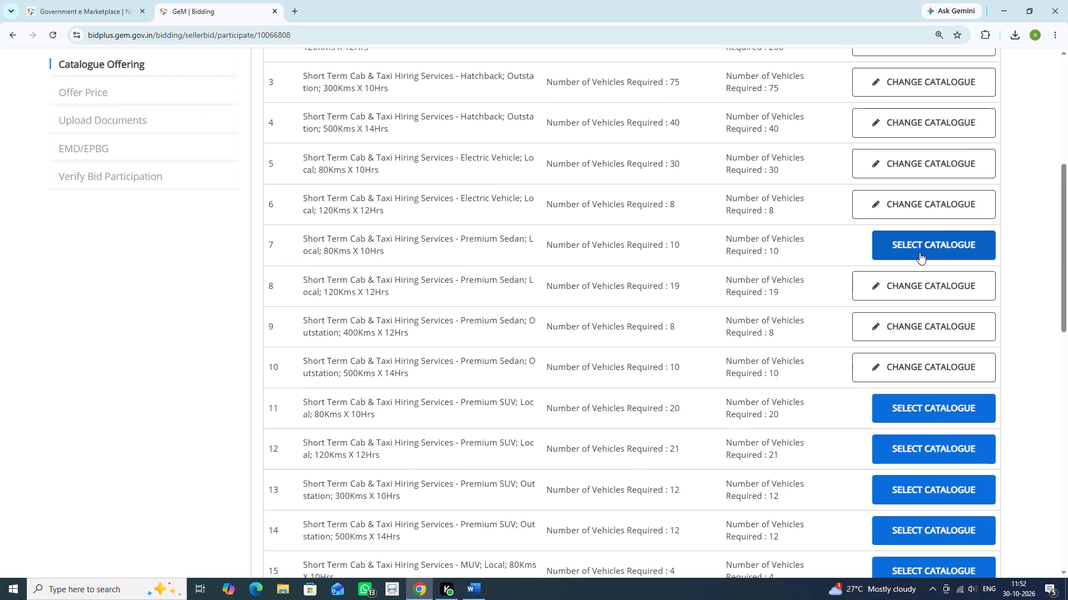
{"action": "scroll", "coordinate": [919, 252], "scroll_direction": "down", "scroll_amount": 8}
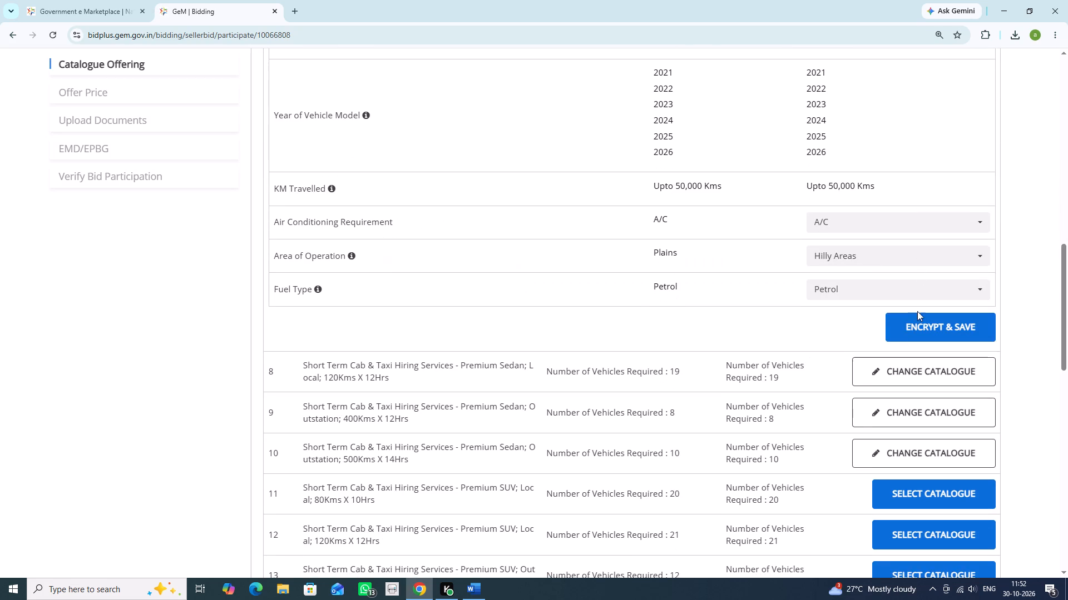
{"action": "left_click", "coordinate": [917, 321]}
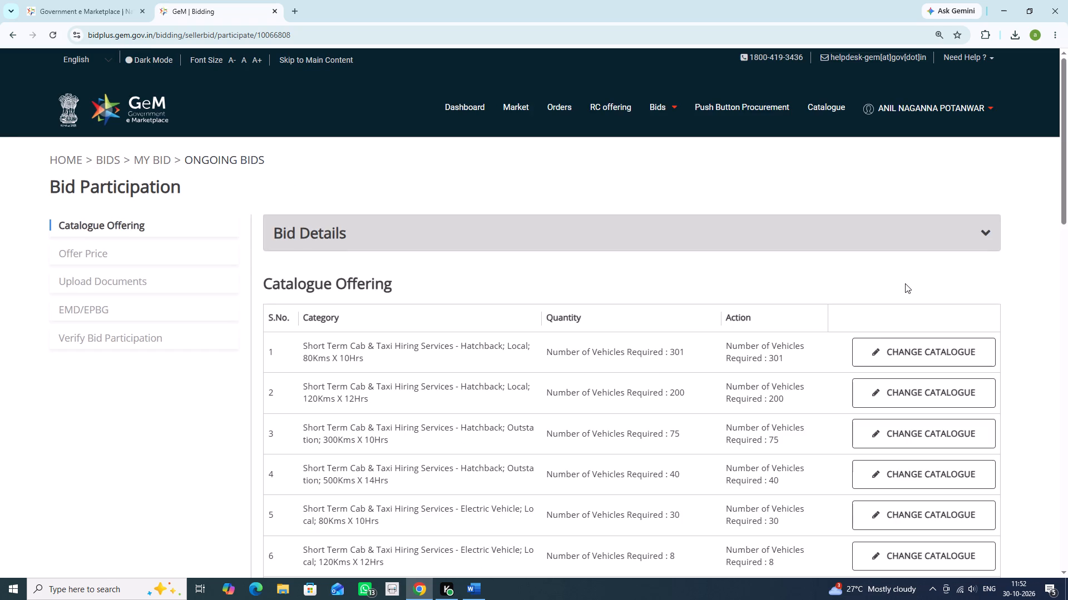
Select the catalogue for item 11, Premium SUV Local 80Kms X 10Hrs, and encrypt and save its offering.
{"action": "scroll", "coordinate": [914, 282], "scroll_direction": "down", "scroll_amount": 7}
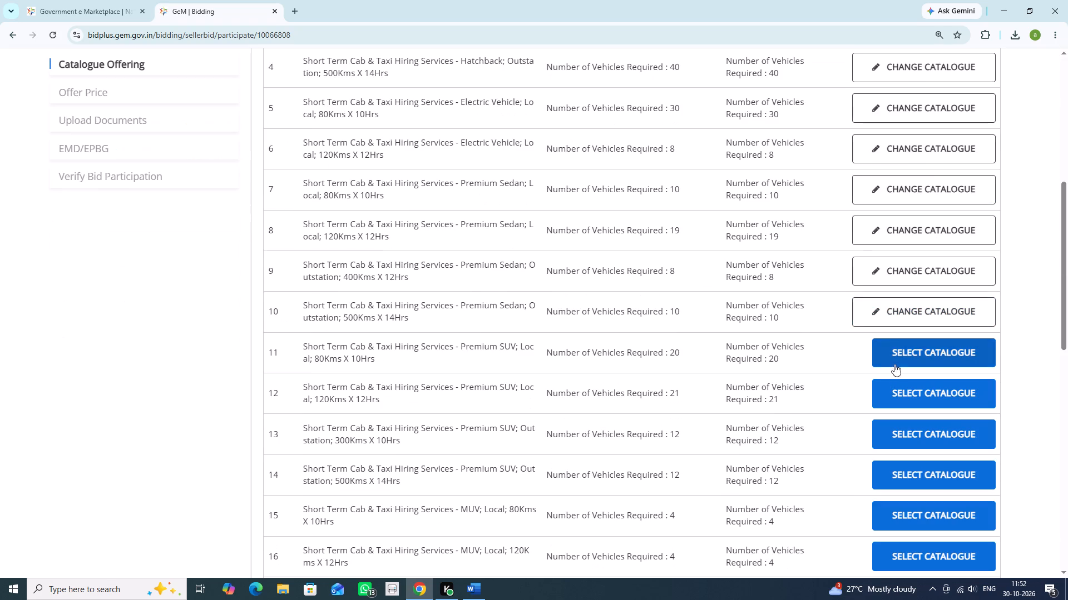
{"action": "left_click", "coordinate": [896, 362]}
{"action": "scroll", "coordinate": [893, 274], "scroll_direction": "down", "scroll_amount": 9}
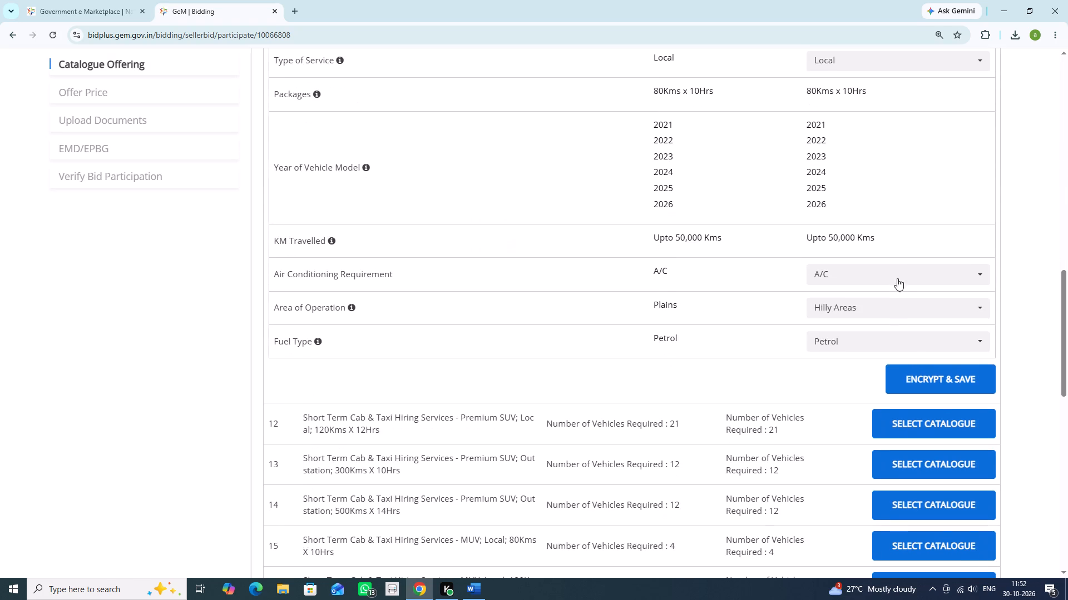
{"action": "left_click", "coordinate": [912, 381]}
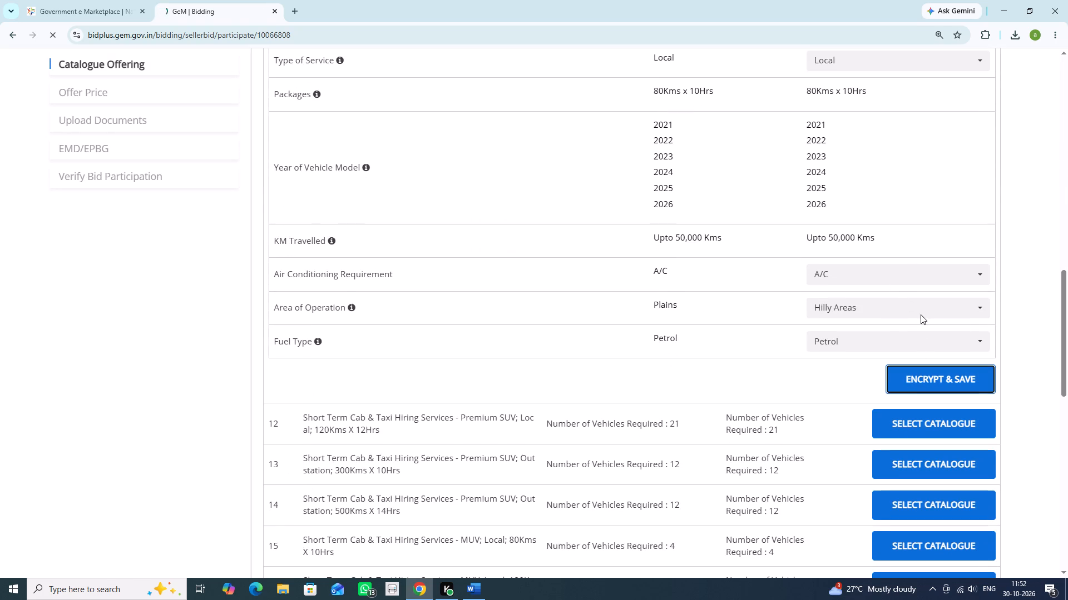
Select the catalogue for item 12, Premium SUV Local 120Kms X 12Hrs, and encrypt and save its offering.
{"action": "scroll", "coordinate": [921, 314], "scroll_direction": "down", "scroll_amount": 9}
{"action": "left_click", "coordinate": [936, 289]}
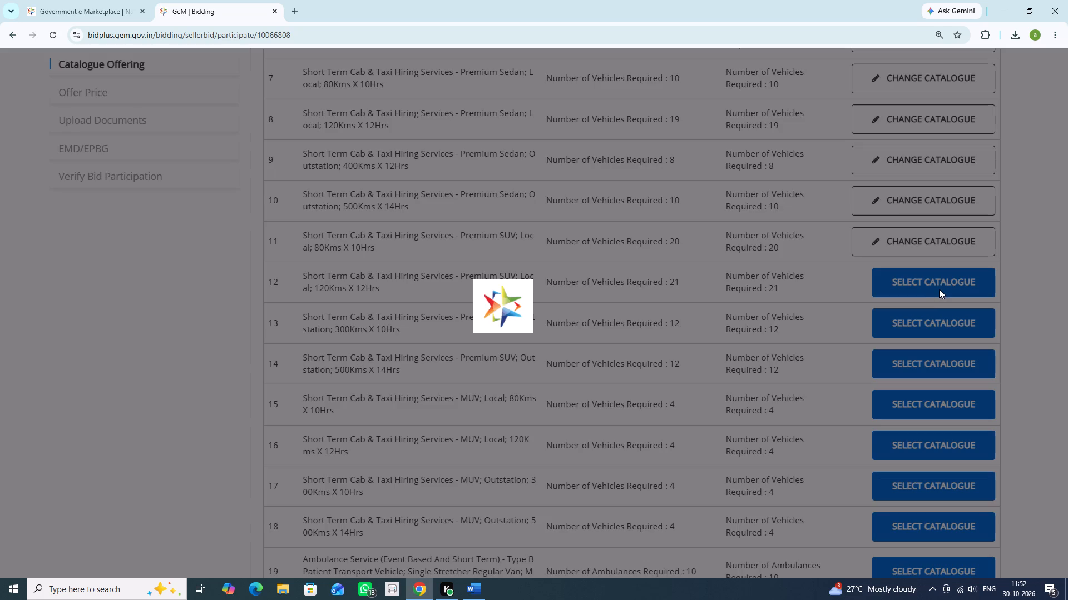
{"action": "scroll", "coordinate": [939, 289], "scroll_direction": "down", "scroll_amount": 8}
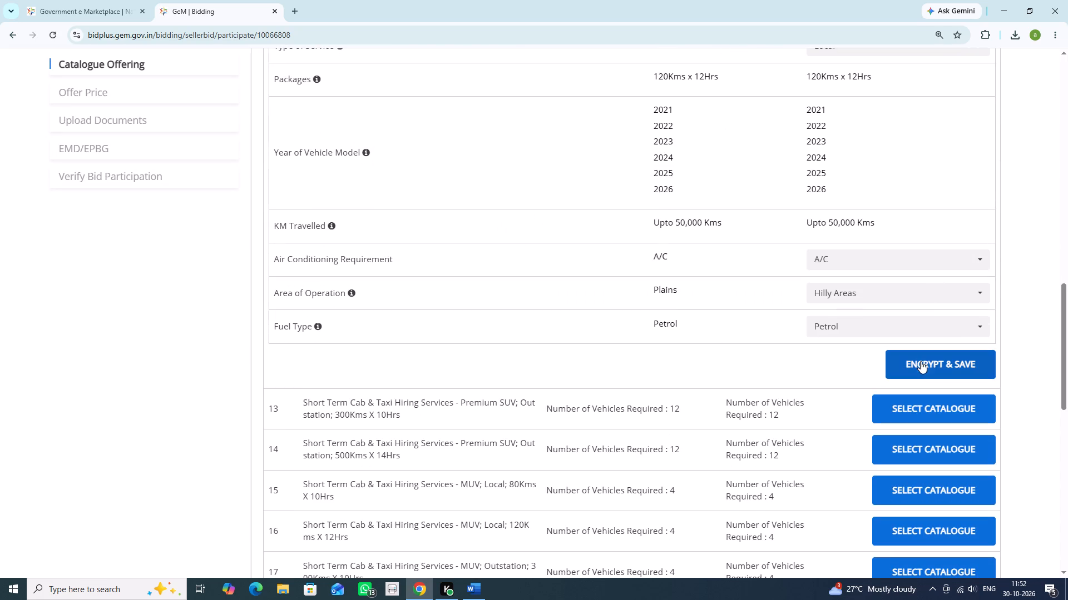
{"action": "left_click", "coordinate": [921, 361]}
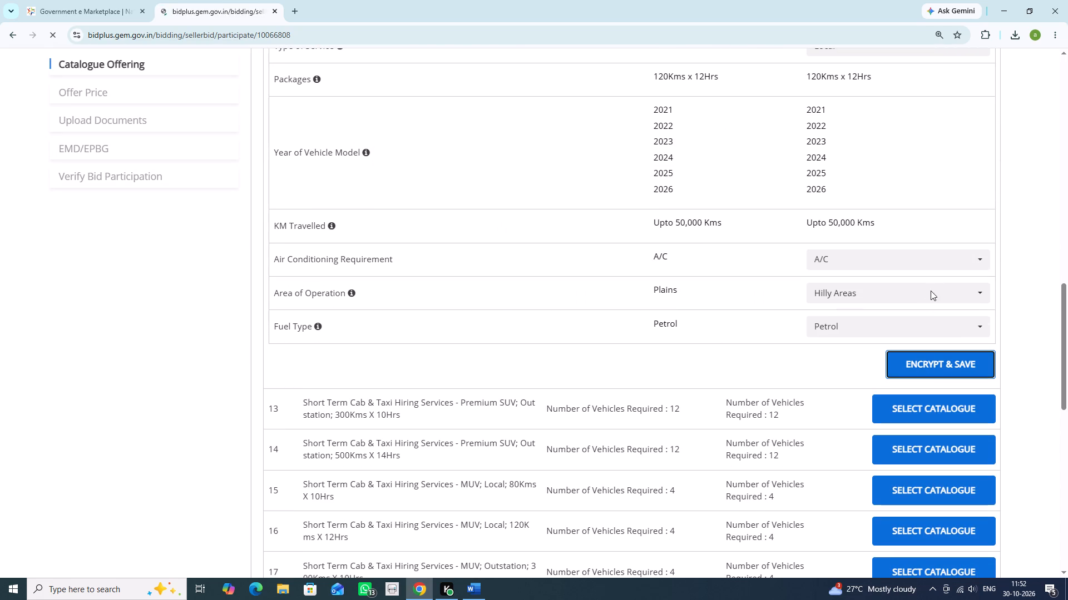
Select the catalogue for item 13, Premium SUV Outstation 300Kms X 10Hrs.
{"action": "scroll", "coordinate": [931, 291], "scroll_direction": "down", "scroll_amount": 6}
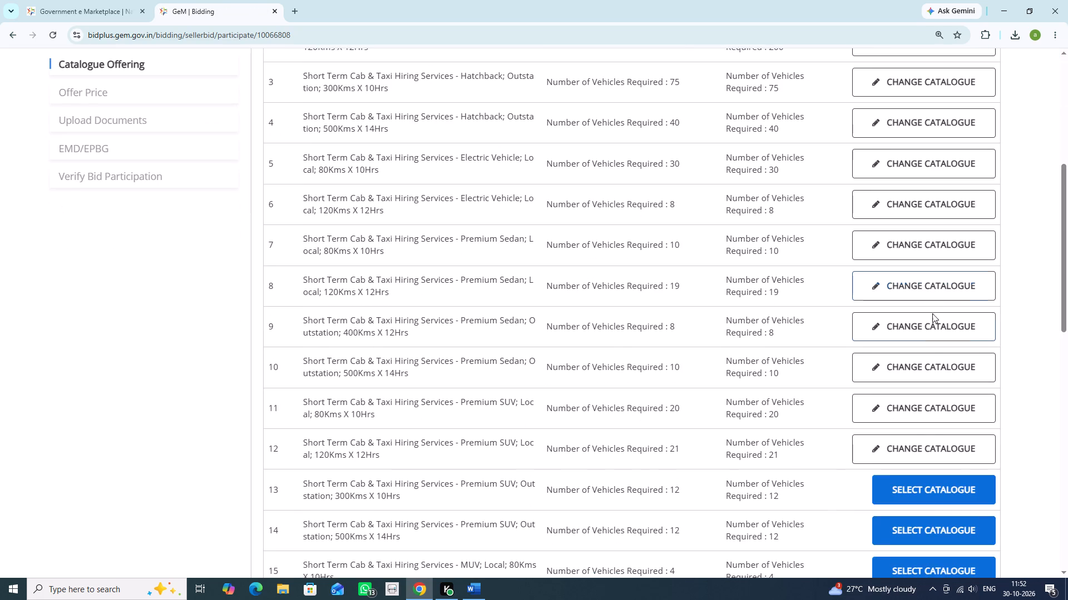
{"action": "left_click", "coordinate": [941, 494]}
{"action": "scroll", "coordinate": [906, 385], "scroll_direction": "down", "scroll_amount": 2}
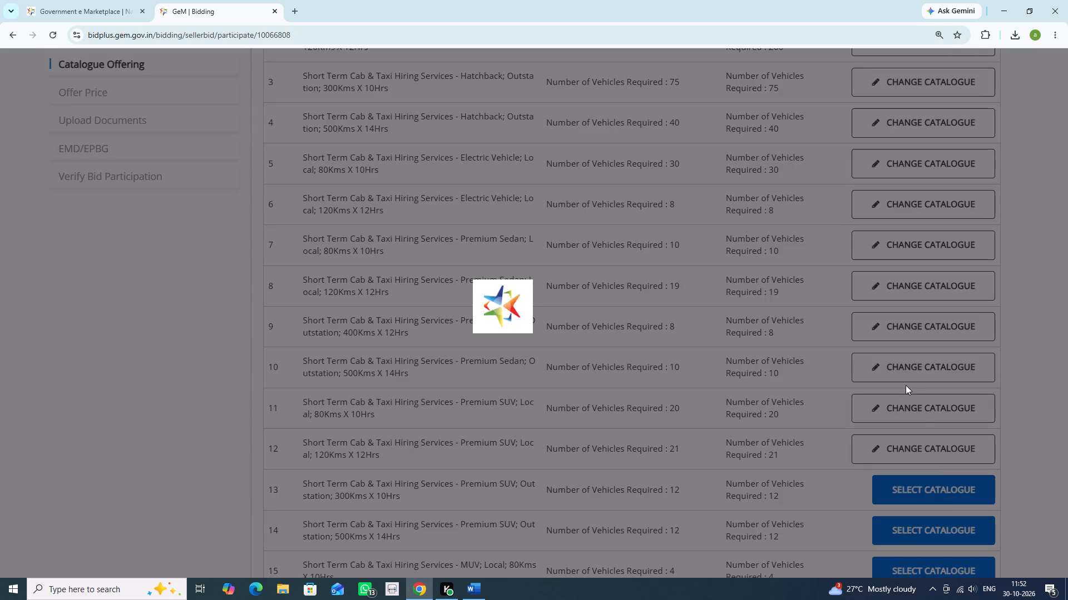
{"action": "scroll", "coordinate": [906, 385], "scroll_direction": "down", "scroll_amount": 6}
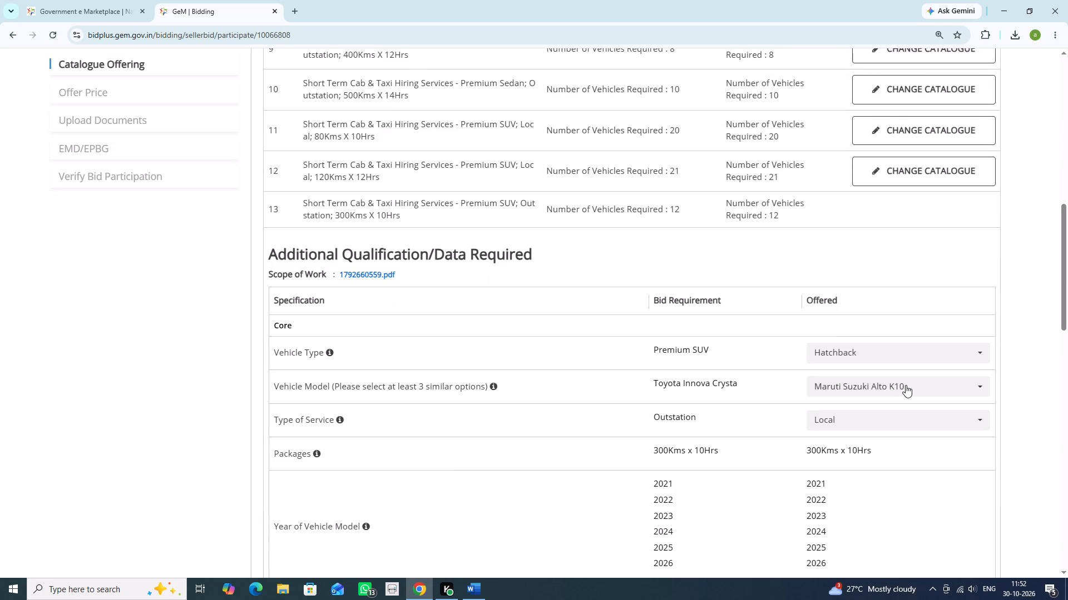
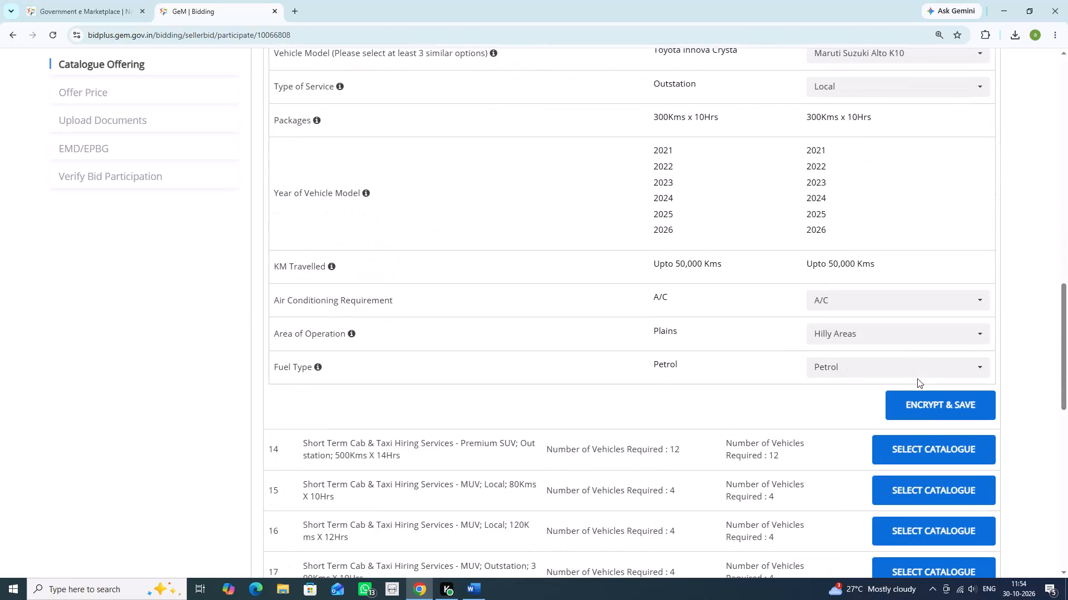
Encrypt and save the offering for item 13, Premium SUV Outstation 300Kms X 10Hrs.
{"action": "left_click", "coordinate": [933, 410]}
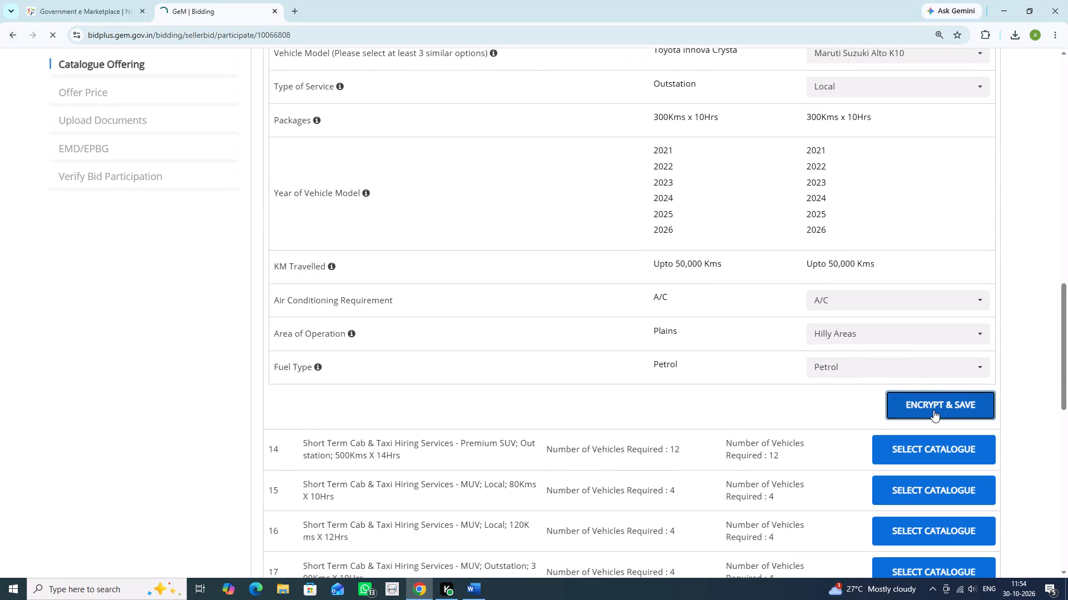
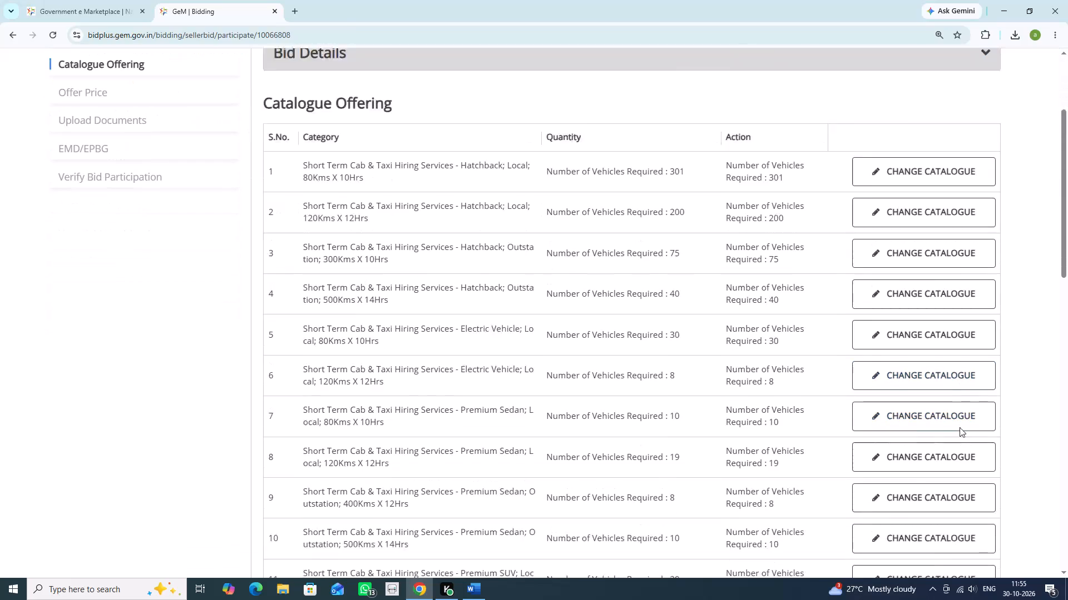
Encrypt and save the offering for item 14, Premium SUV Outstation 500Kms X 14Hrs.
{"action": "scroll", "coordinate": [961, 421], "scroll_direction": "down", "scroll_amount": 4}
{"action": "left_click", "coordinate": [907, 303]}
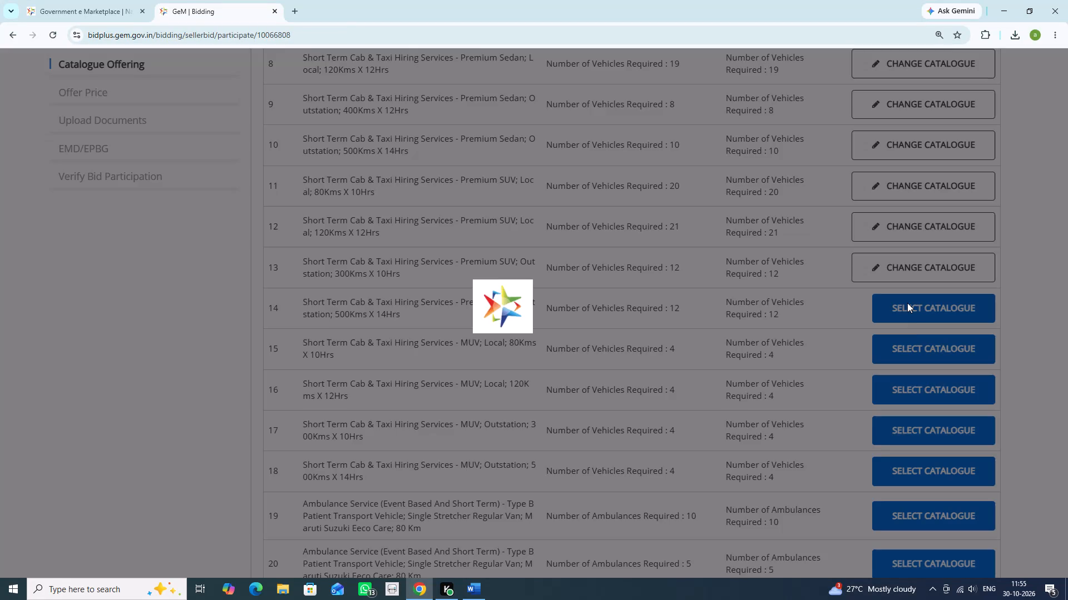
{"action": "scroll", "coordinate": [925, 333], "scroll_direction": "down", "scroll_amount": 7}
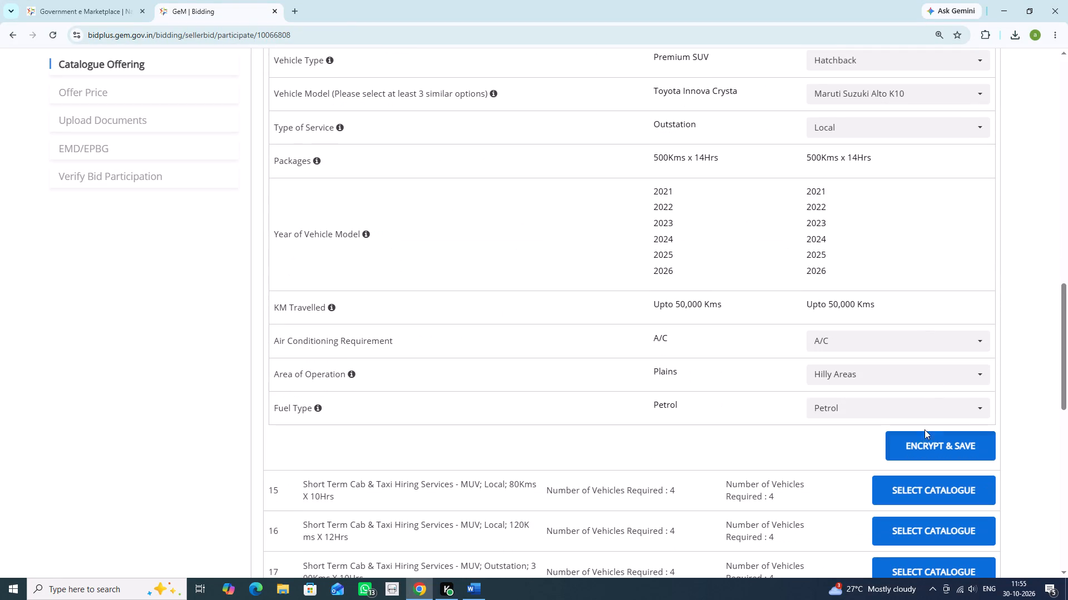
{"action": "left_click", "coordinate": [919, 437]}
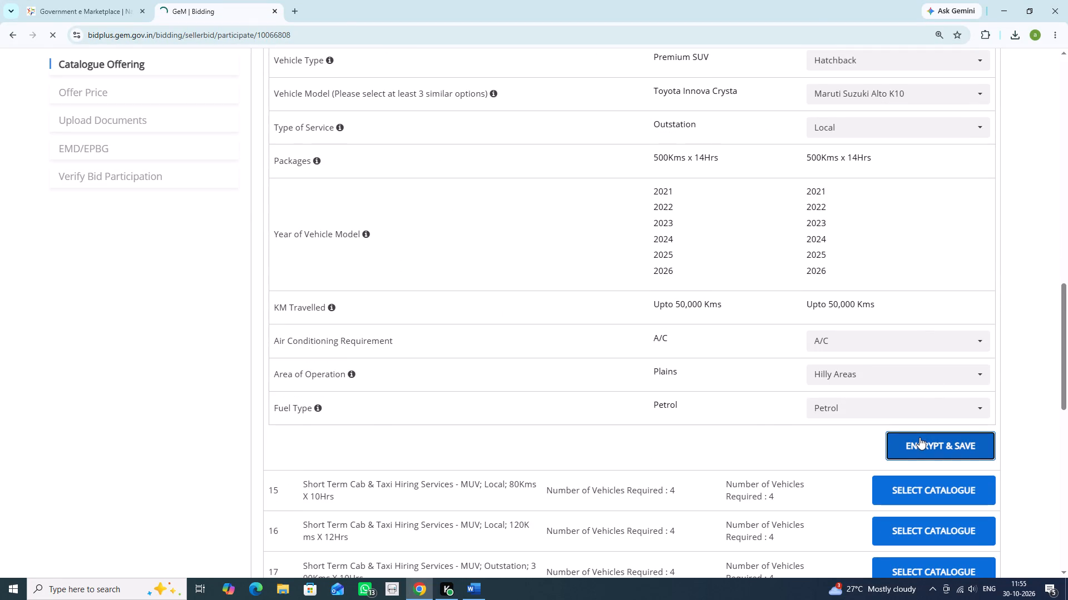
Encrypt and save the offering for item 15, MUV Local 80Kms X 10Hrs.
{"action": "scroll", "coordinate": [924, 420], "scroll_direction": "down", "scroll_amount": 9}
{"action": "left_click", "coordinate": [930, 412]}
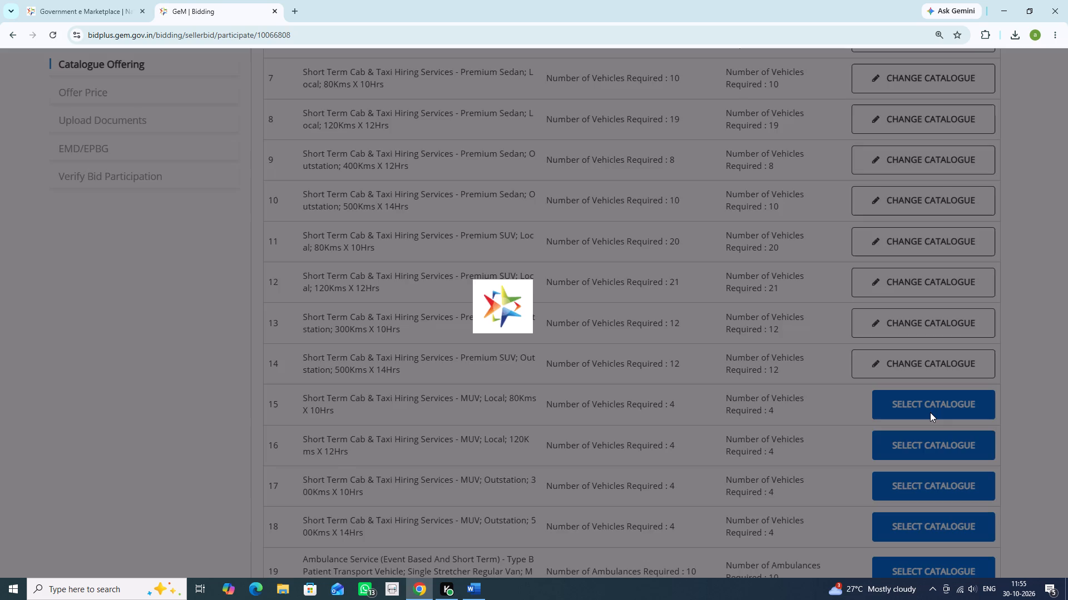
{"action": "scroll", "coordinate": [931, 408], "scroll_direction": "down", "scroll_amount": 8}
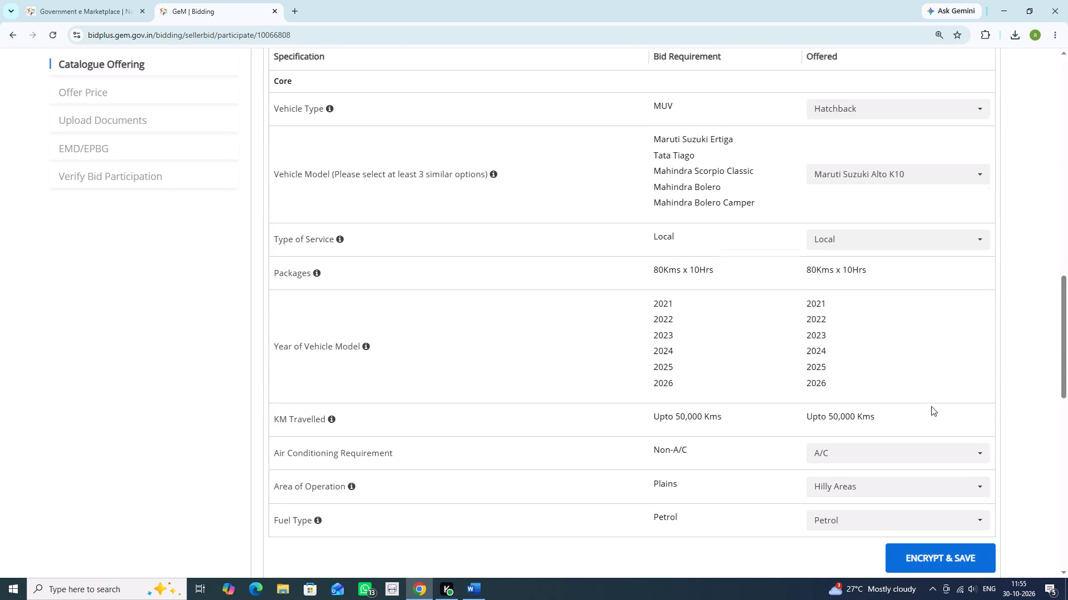
{"action": "scroll", "coordinate": [931, 408], "scroll_direction": "down", "scroll_amount": 3}
{"action": "left_click", "coordinate": [928, 377]}
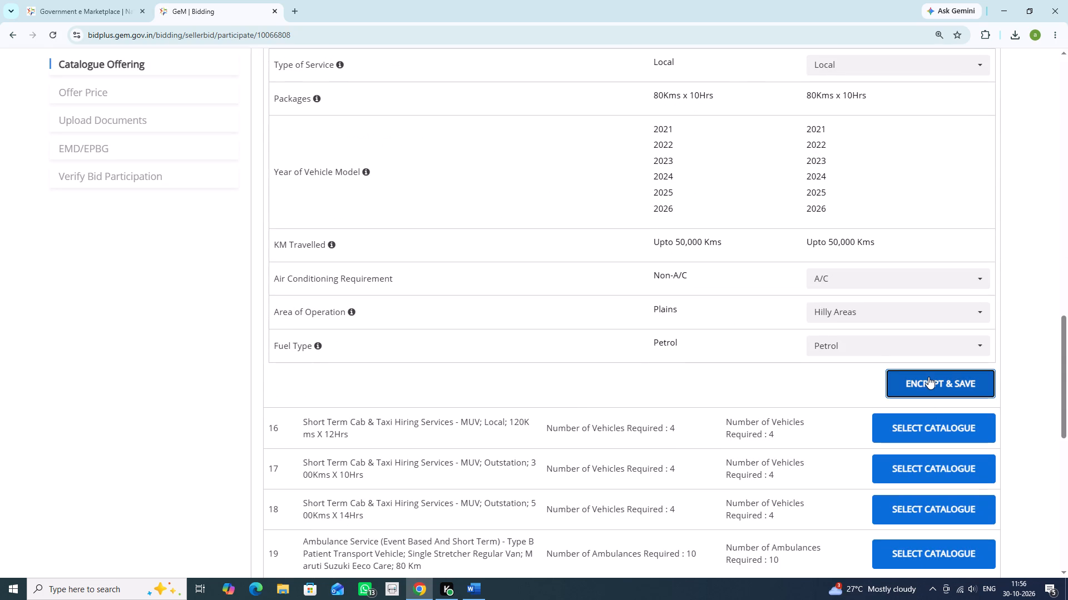
Encrypt and save the offering for item 16, MUV Local 120Kms X 12Hrs.
{"action": "scroll", "coordinate": [928, 377], "scroll_direction": "down", "scroll_amount": 4}
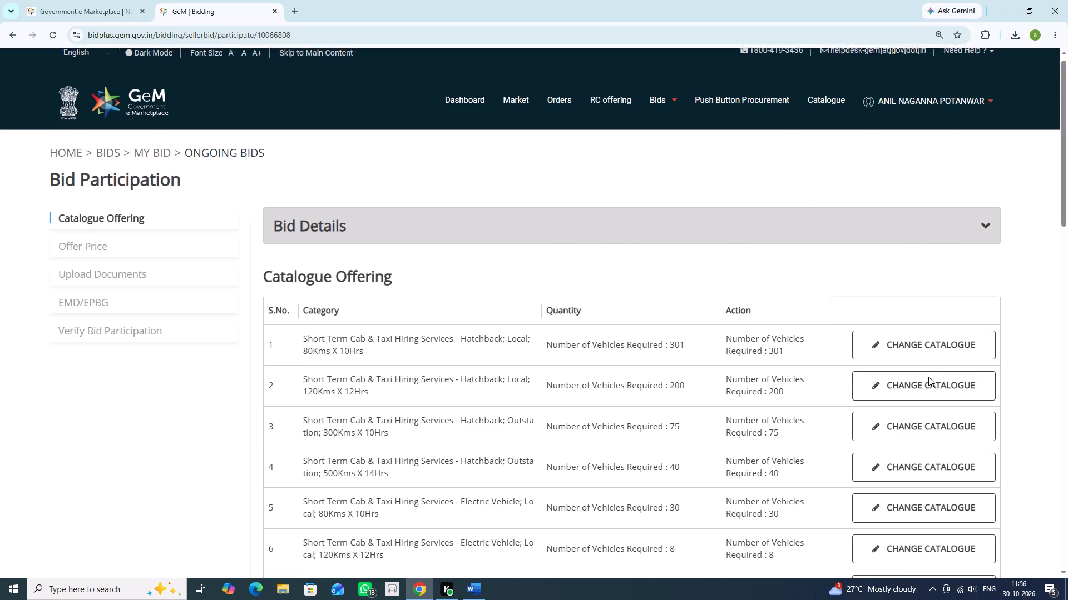
{"action": "scroll", "coordinate": [928, 377], "scroll_direction": "down", "scroll_amount": 5}
{"action": "left_click", "coordinate": [929, 447]}
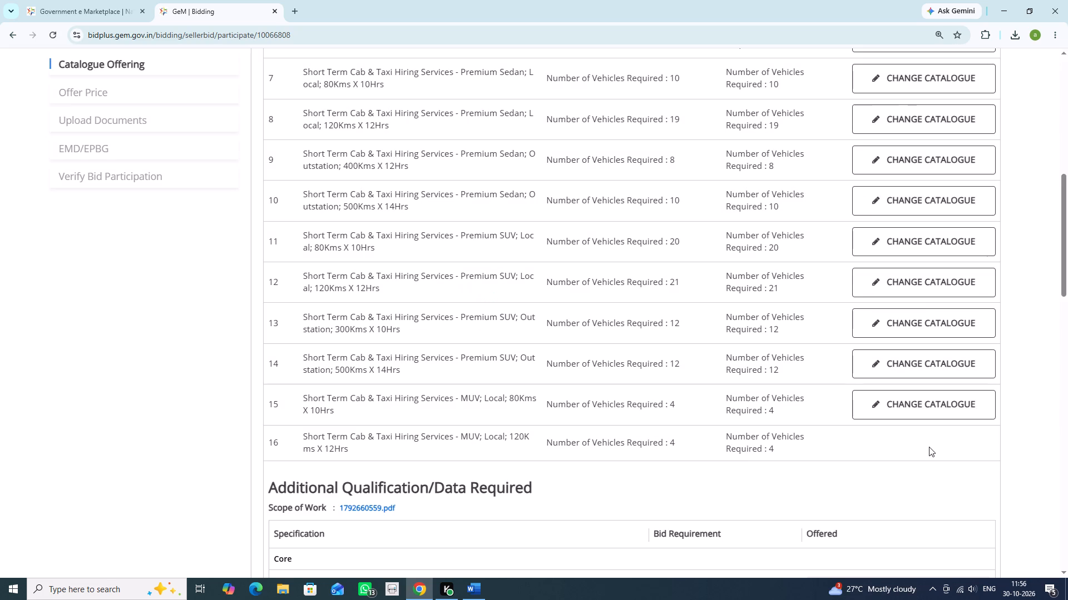
{"action": "scroll", "coordinate": [927, 422], "scroll_direction": "down", "scroll_amount": 9}
{"action": "left_click", "coordinate": [919, 531]}
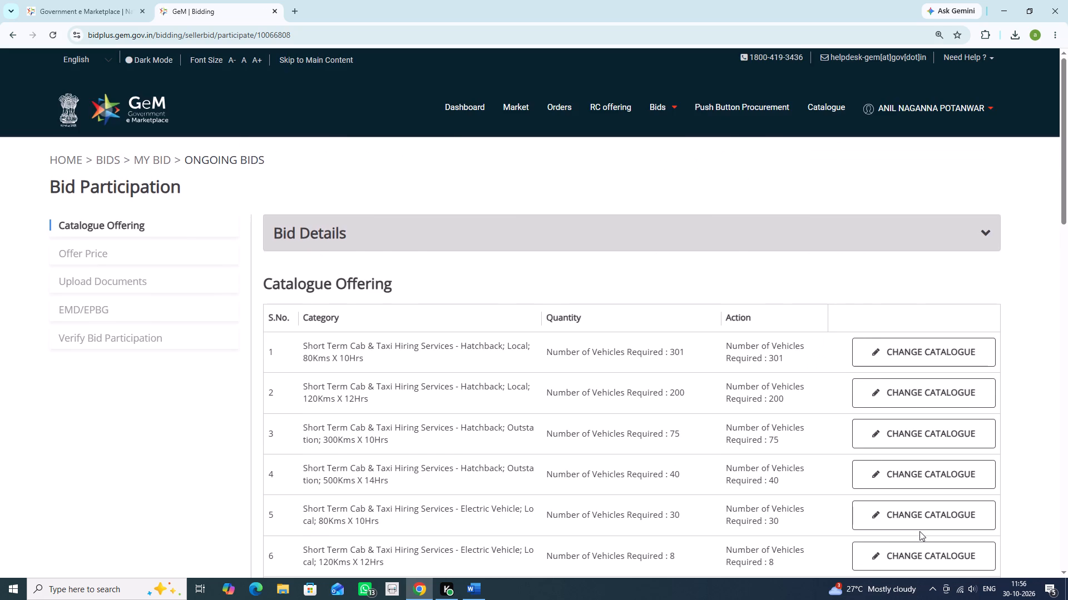
Encrypt and save the offering for item 17, MUV Outstation 300Kms X 10Hrs.
{"action": "scroll", "coordinate": [920, 532], "scroll_direction": "down", "scroll_amount": 9}
{"action": "left_click", "coordinate": [933, 482]}
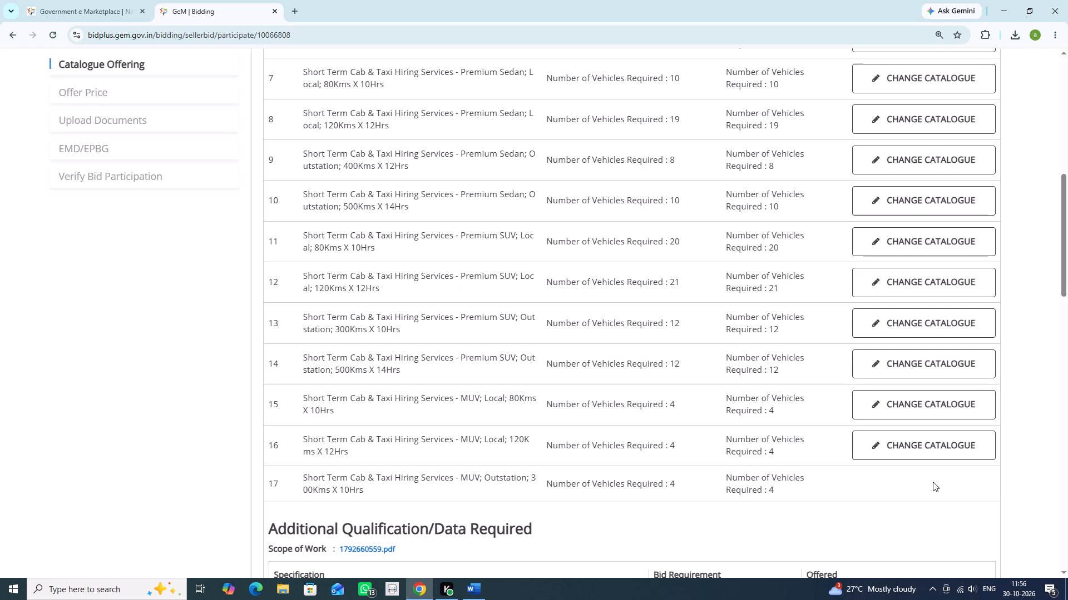
{"action": "scroll", "coordinate": [936, 471], "scroll_direction": "down", "scroll_amount": 7}
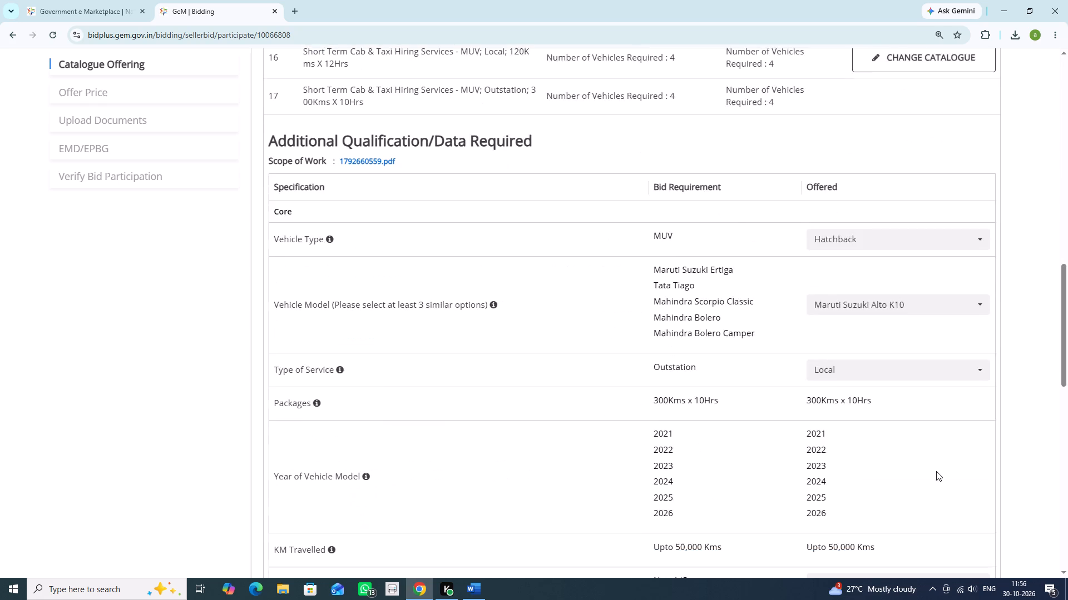
{"action": "scroll", "coordinate": [936, 471], "scroll_direction": "down", "scroll_amount": 6}
{"action": "left_click", "coordinate": [937, 351]}
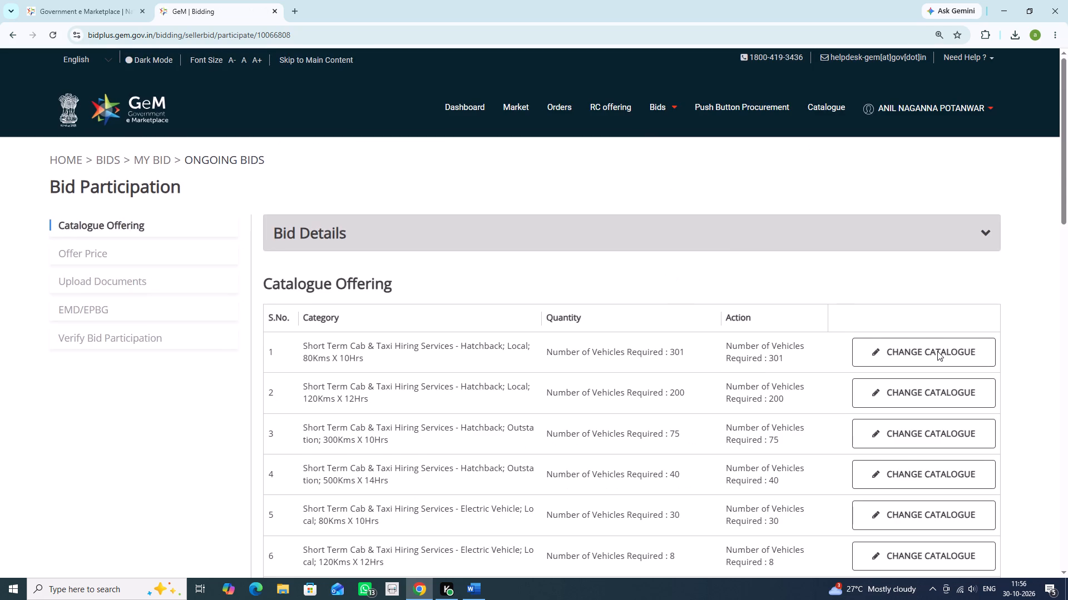
Encrypt and save the offering for item 21, the Type B patient transport ambulance (Maruti Suzuki Eeco Care) with 500 km.
{"action": "scroll", "coordinate": [937, 351], "scroll_direction": "down", "scroll_amount": 16}
{"action": "left_click", "coordinate": [938, 273]}
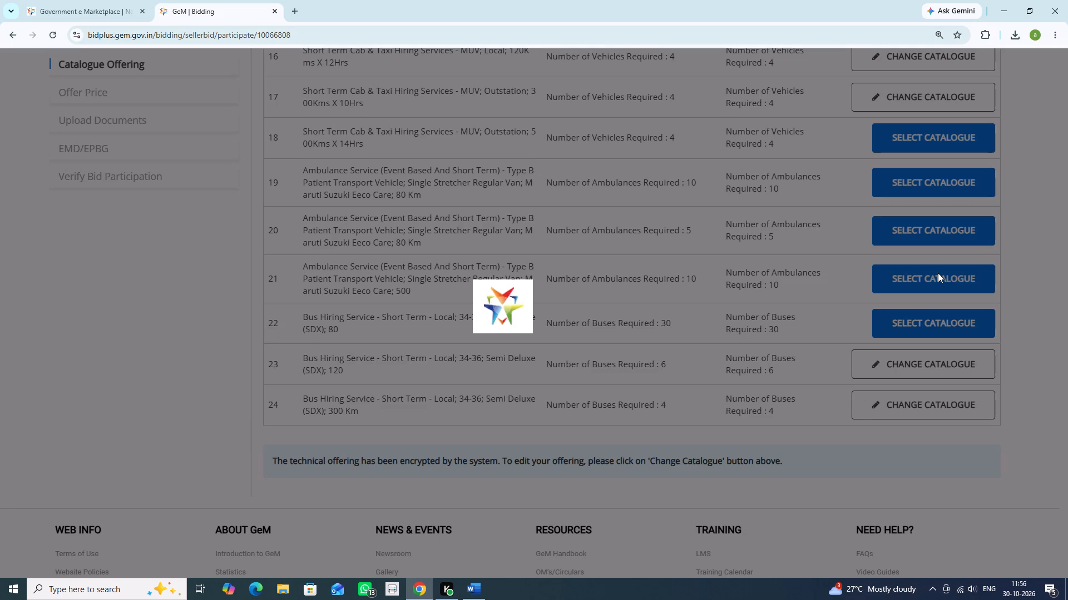
{"action": "scroll", "coordinate": [938, 266], "scroll_direction": "down", "scroll_amount": 8}
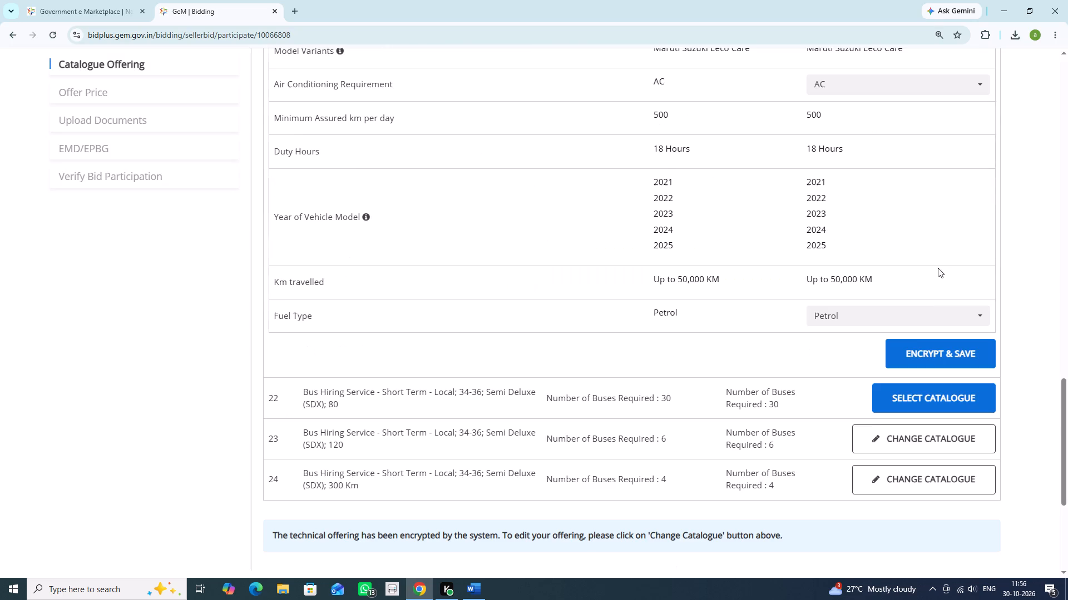
{"action": "left_click", "coordinate": [913, 359]}
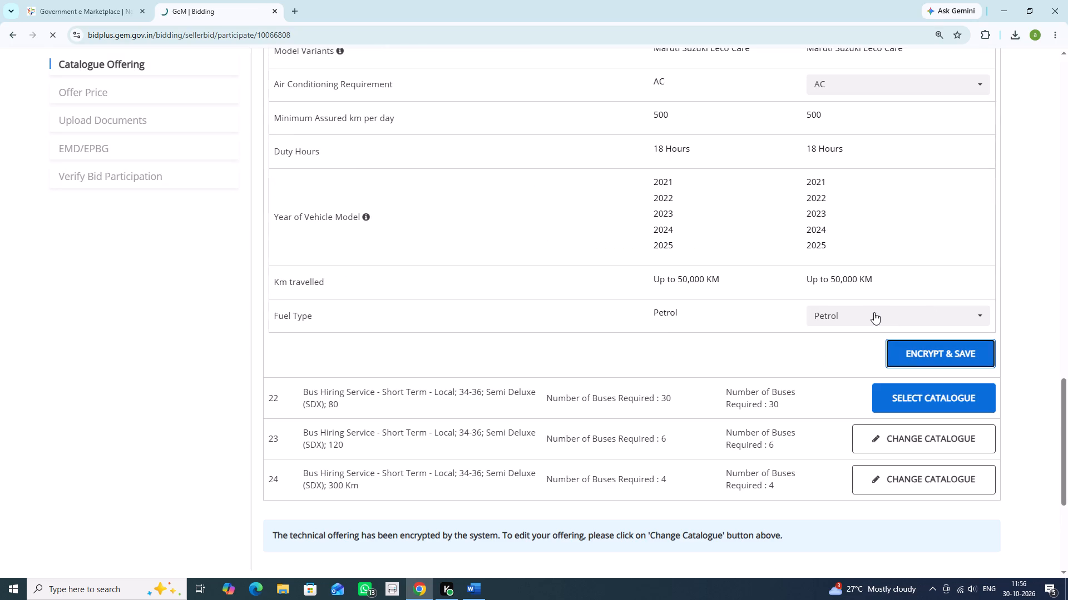
Select the catalogue for item 18, MUV Outstation 500Kms X 14Hrs.
{"action": "scroll", "coordinate": [874, 312], "scroll_direction": "down", "scroll_amount": 8}
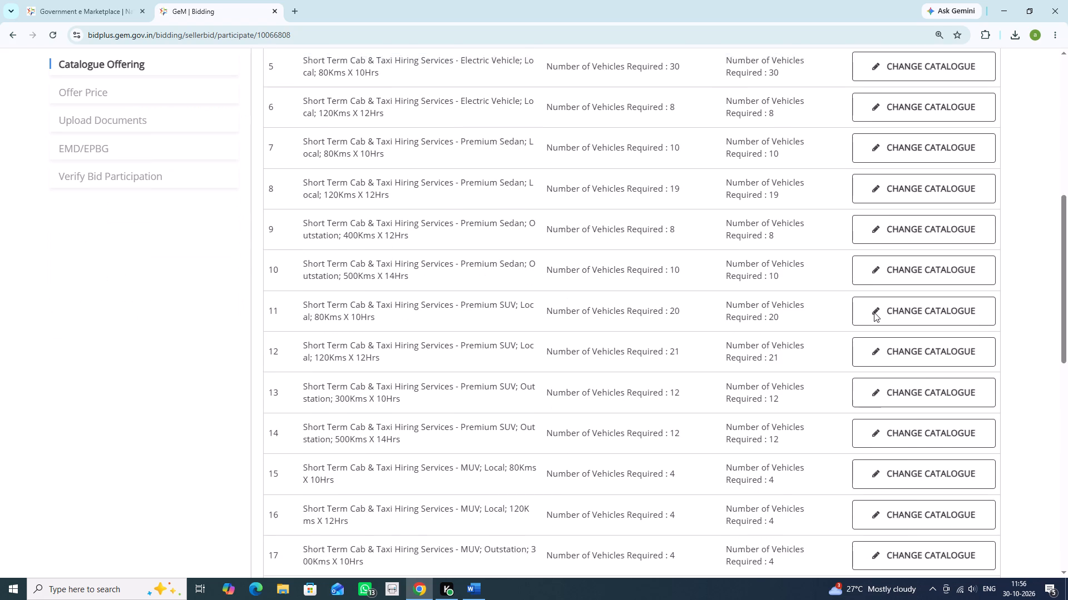
{"action": "scroll", "coordinate": [892, 347], "scroll_direction": "down", "scroll_amount": 5}
{"action": "left_click", "coordinate": [928, 303]}
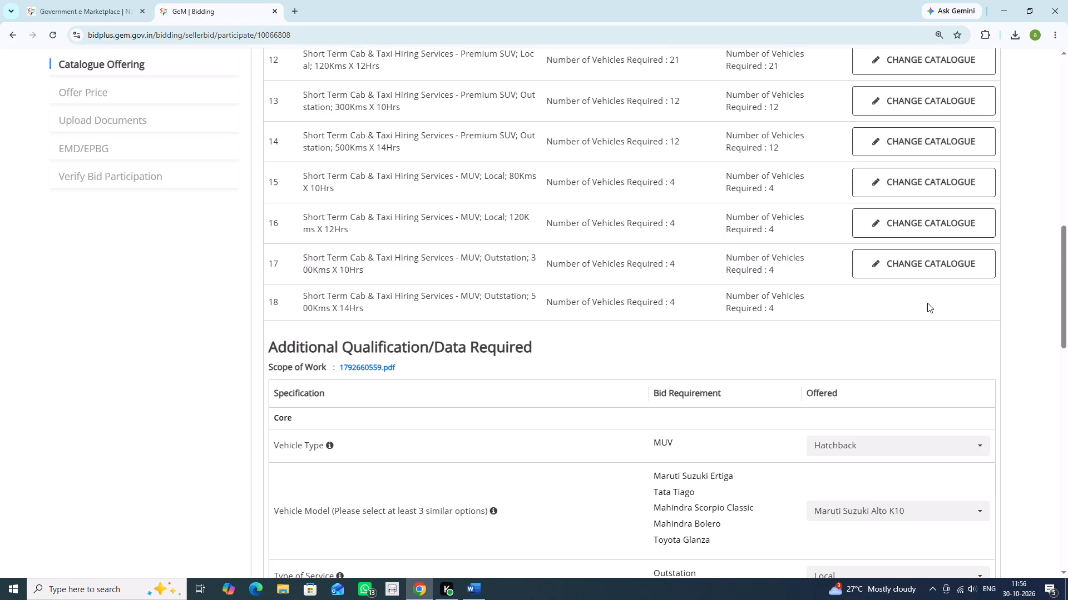
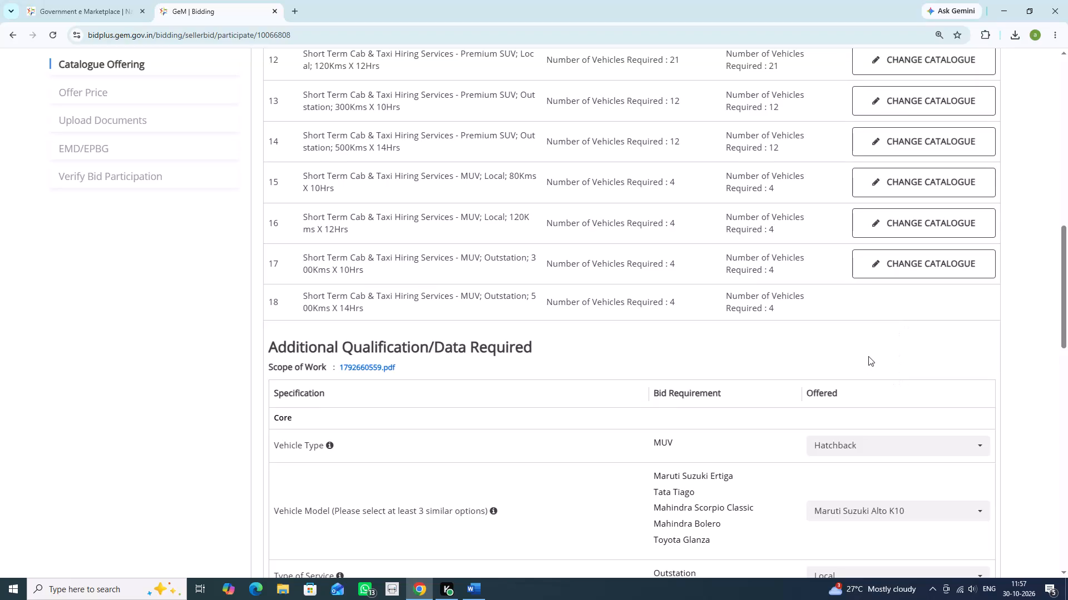
Encrypt and save the offering for item 18, MUV Outstation 500Kms X 14Hrs.
{"action": "scroll", "coordinate": [868, 356], "scroll_direction": "down", "scroll_amount": 8}
{"action": "left_click", "coordinate": [923, 448]}
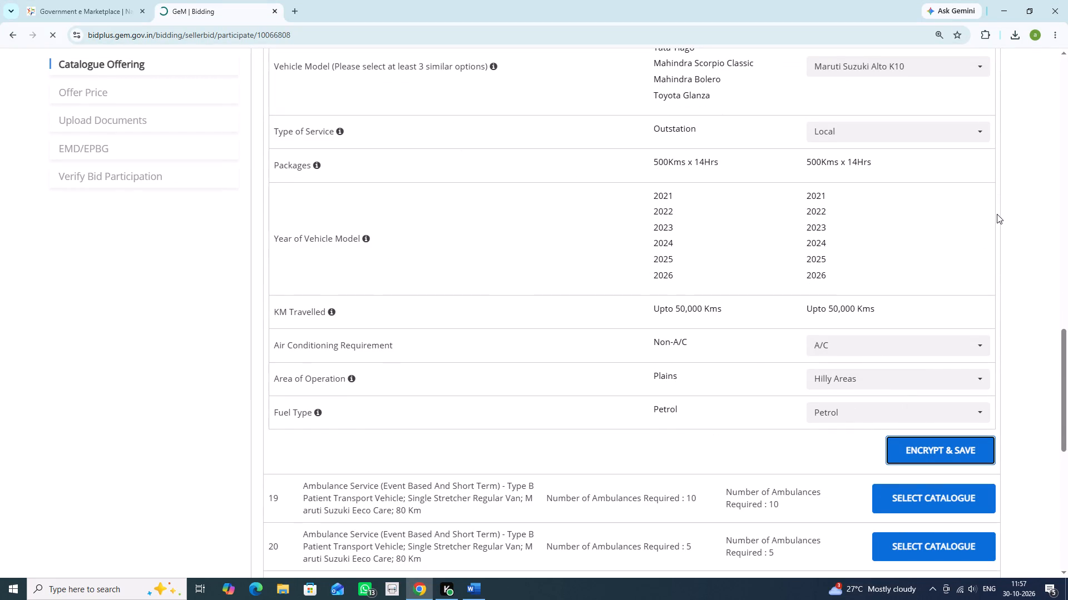
Select the catalogue for item 19, the Type B patient transport ambulance with 80 Km, and encrypt and save its offering.
{"action": "scroll", "coordinate": [1005, 206], "scroll_direction": "down", "scroll_amount": 10}
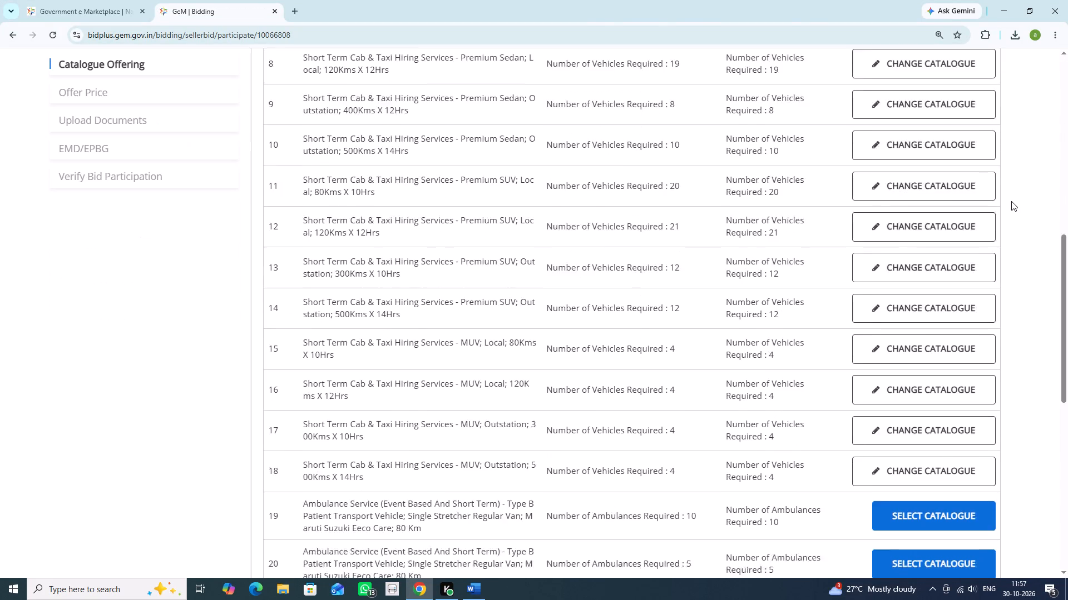
{"action": "scroll", "coordinate": [1011, 201], "scroll_direction": "down", "scroll_amount": 7}
{"action": "left_click", "coordinate": [918, 117]}
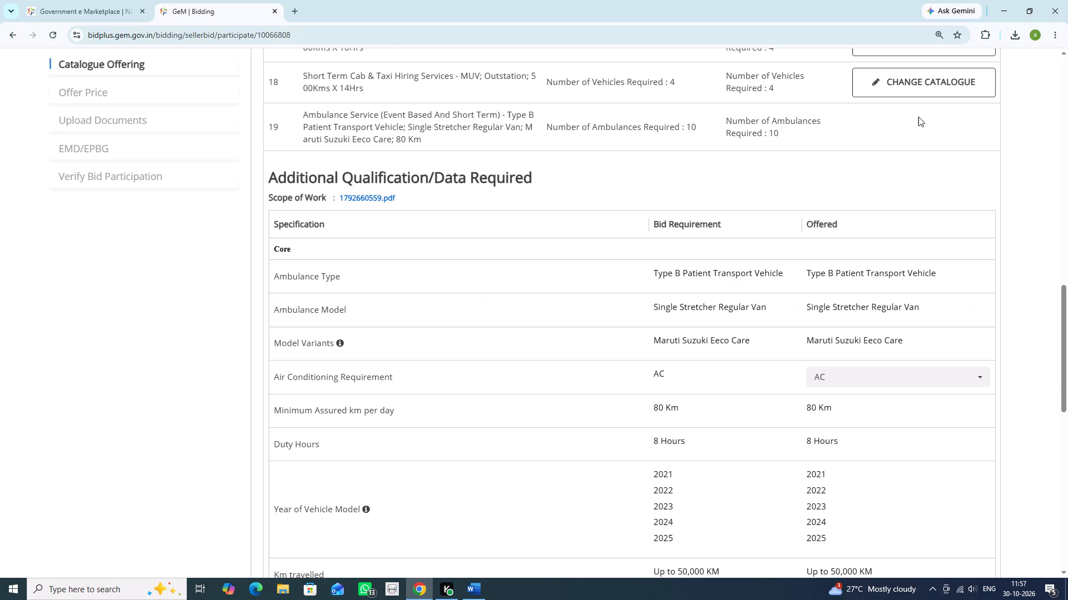
{"action": "scroll", "coordinate": [927, 191], "scroll_direction": "down", "scroll_amount": 7}
{"action": "left_click", "coordinate": [923, 252]}
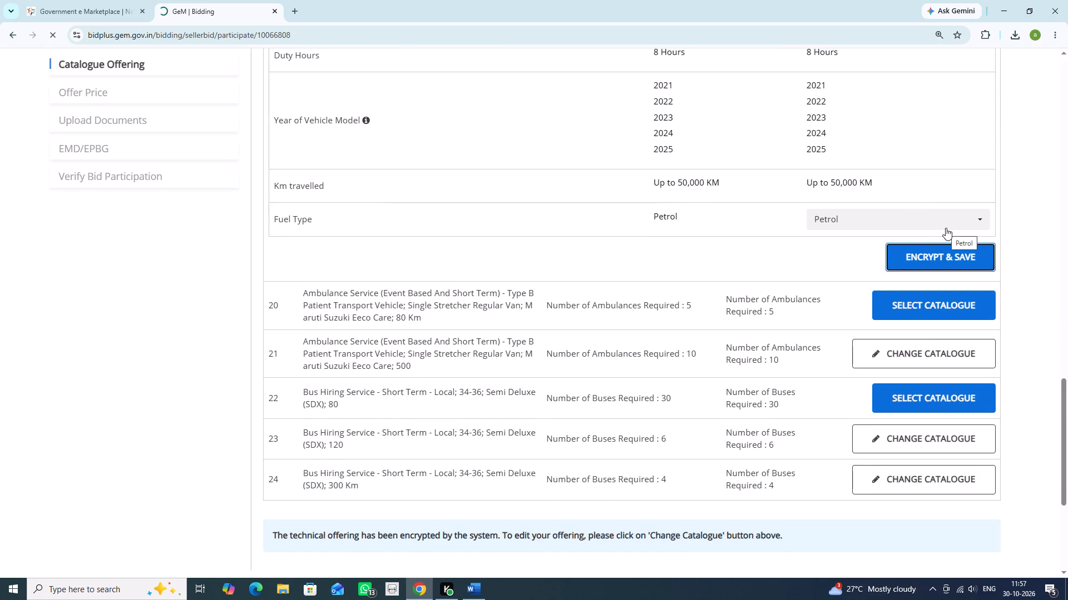
Select the catalogue for item 20, the second 80 Km Type B patient transport ambulance, and encrypt and save its offering.
{"action": "scroll", "coordinate": [946, 228], "scroll_direction": "down", "scroll_amount": 10}
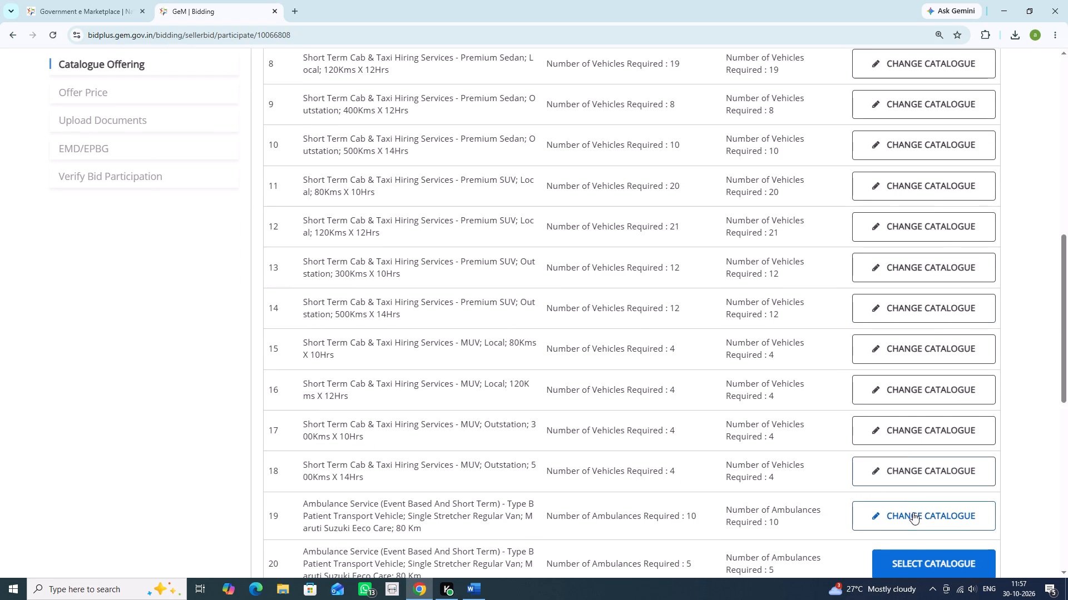
{"action": "left_click", "coordinate": [924, 563]}
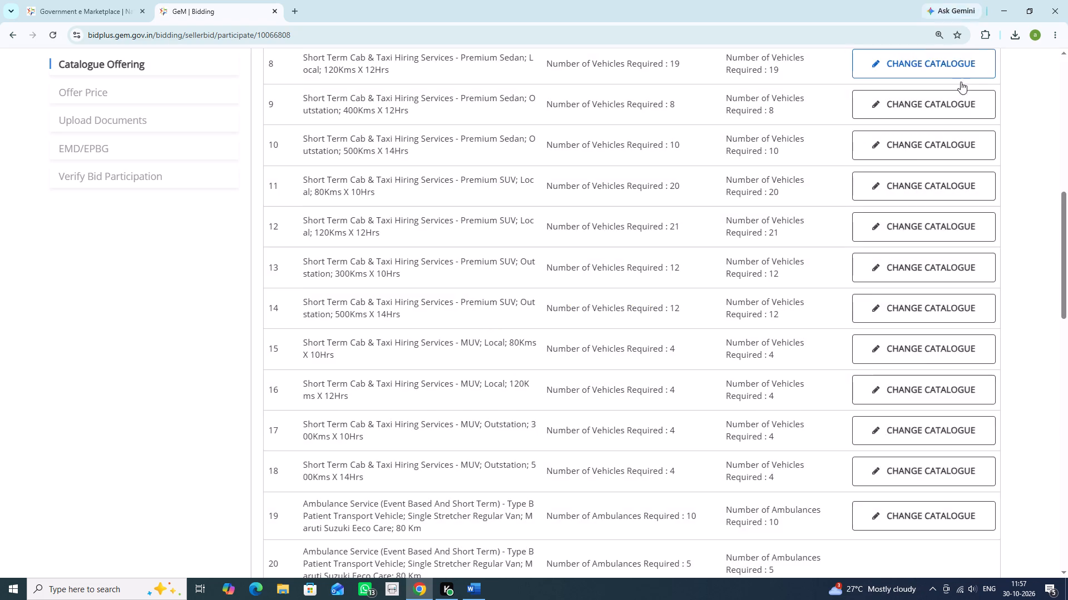
{"action": "scroll", "coordinate": [961, 97], "scroll_direction": "down", "scroll_amount": 14}
{"action": "left_click", "coordinate": [940, 297]}
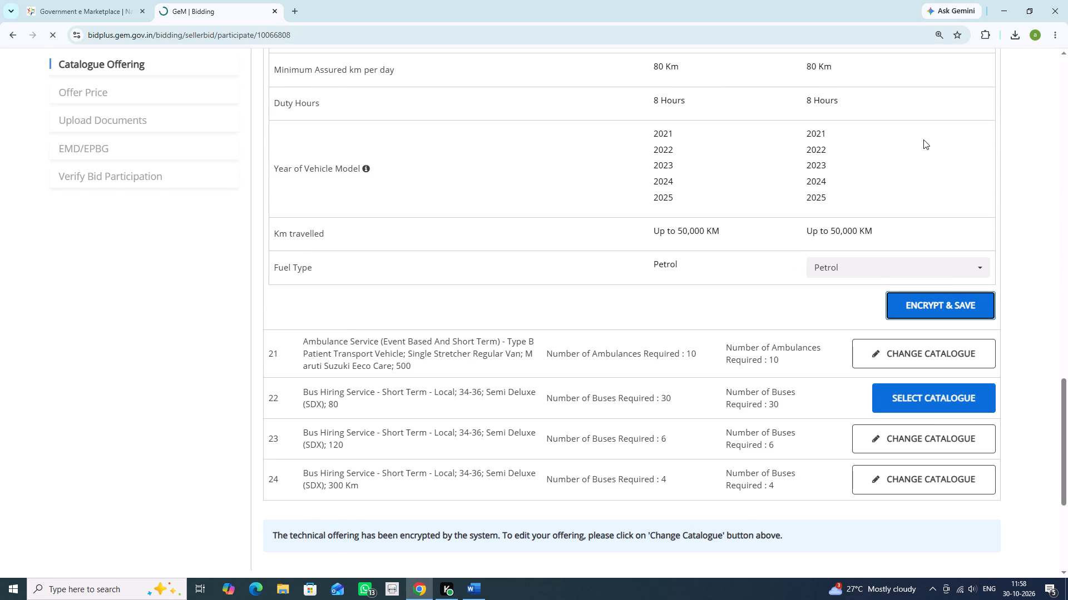
Select the catalogue for item 22, the Local 34-36 Semi Deluxe bus with 80 km, and encrypt and save its offering.
{"action": "scroll", "coordinate": [923, 139], "scroll_direction": "down", "scroll_amount": 17}
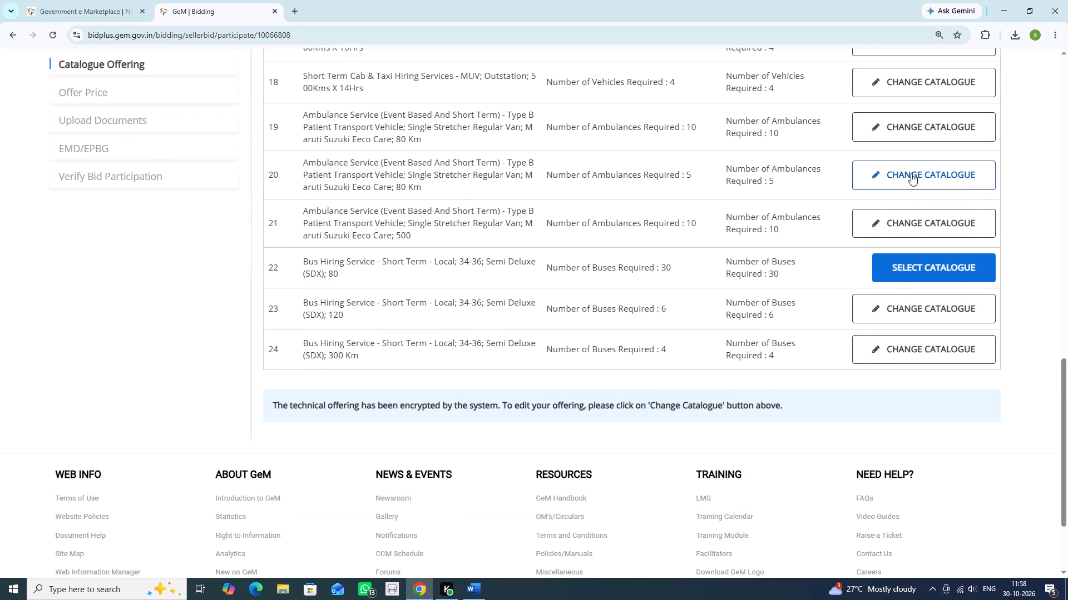
{"action": "left_click", "coordinate": [927, 269]}
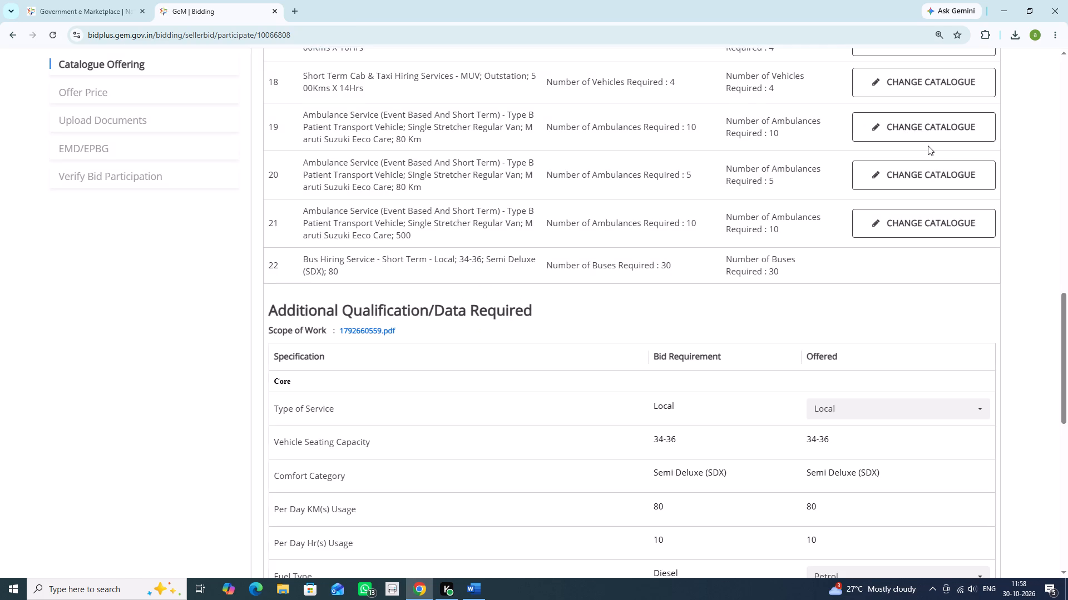
{"action": "scroll", "coordinate": [928, 146], "scroll_direction": "down", "scroll_amount": 10}
{"action": "left_click", "coordinate": [932, 141]}
{"action": "left_click", "coordinate": [927, 157]}
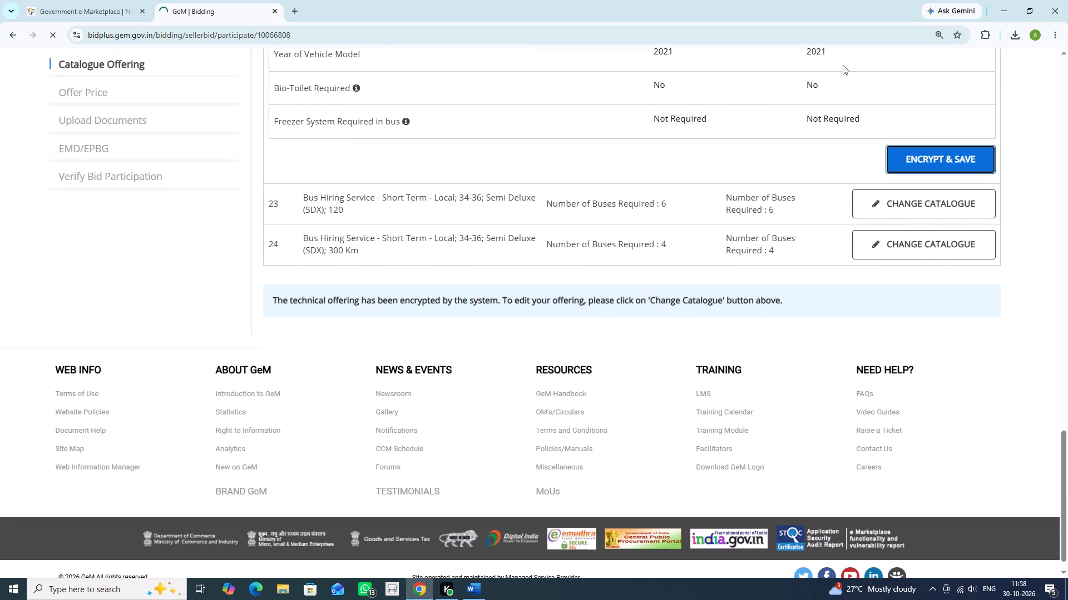
Continue from the completed catalogue offerings to the Offer Price stage of the bid.
{"action": "scroll", "coordinate": [848, 214], "scroll_direction": "down", "scroll_amount": 16}
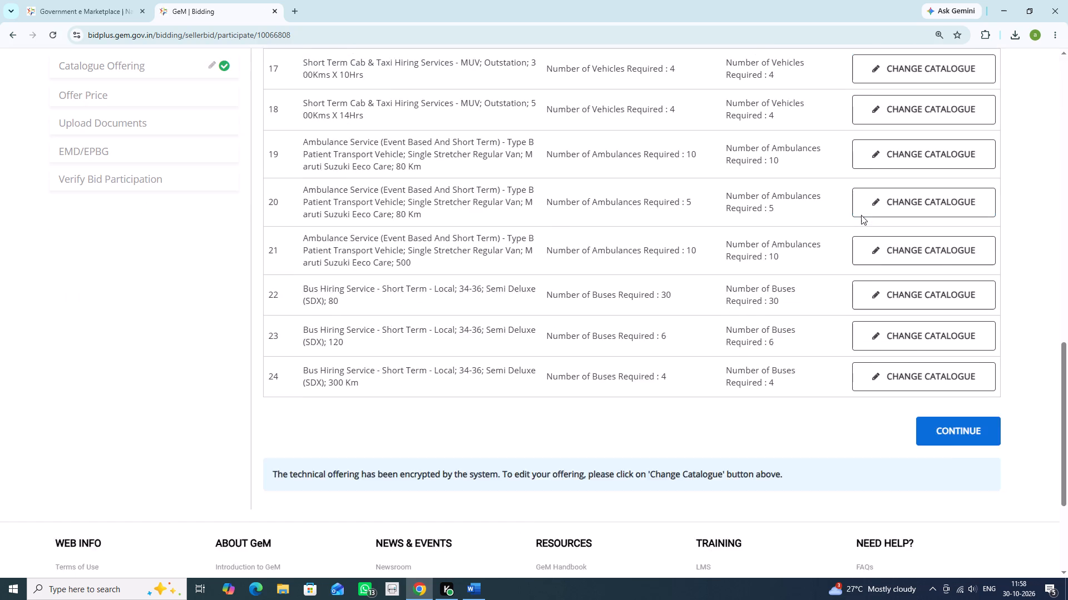
{"action": "scroll", "coordinate": [861, 215], "scroll_direction": "down", "scroll_amount": 7}
{"action": "left_click", "coordinate": [952, 237]}
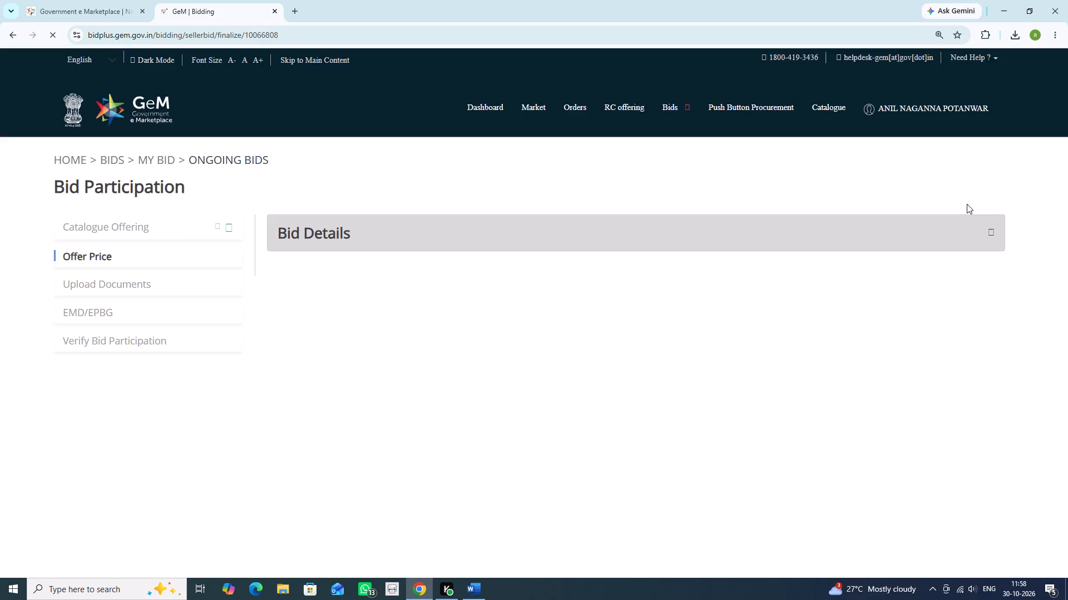
Enter an offer price of 2200 for the Hatchback Local 80Kms X 10Hrs package.
{"action": "scroll", "coordinate": [1012, 215], "scroll_direction": "down", "scroll_amount": 5}
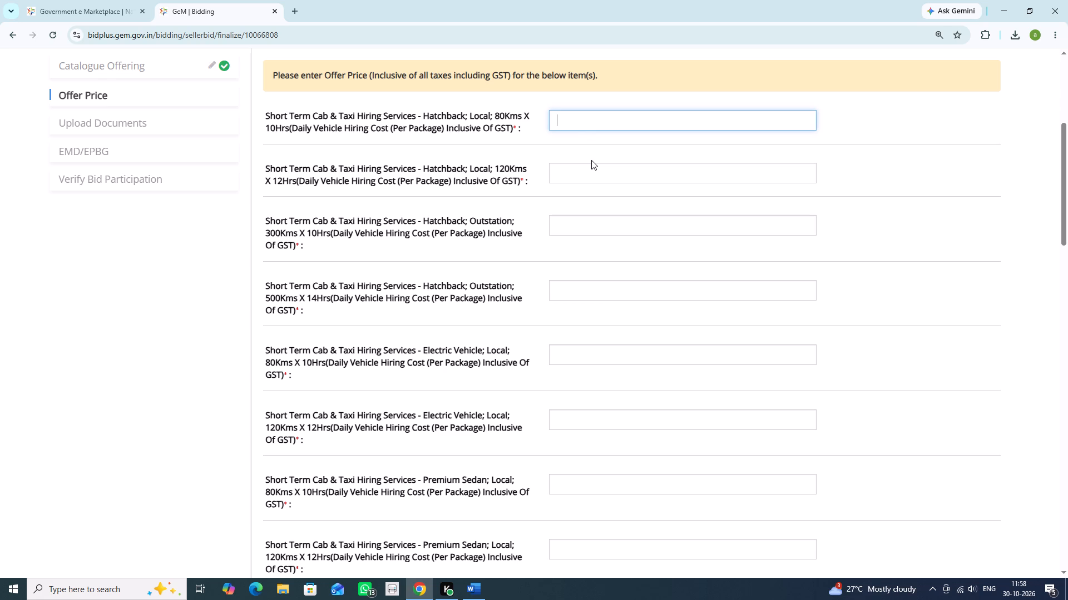
{"action": "type", "text": "2200"}
{"action": "key", "text": "Tab"}
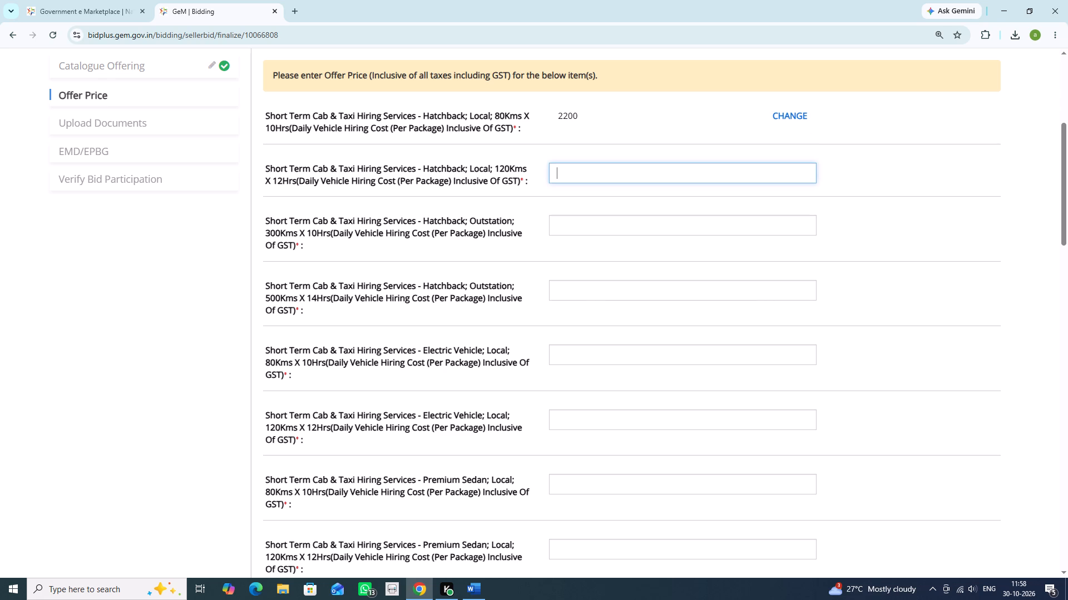
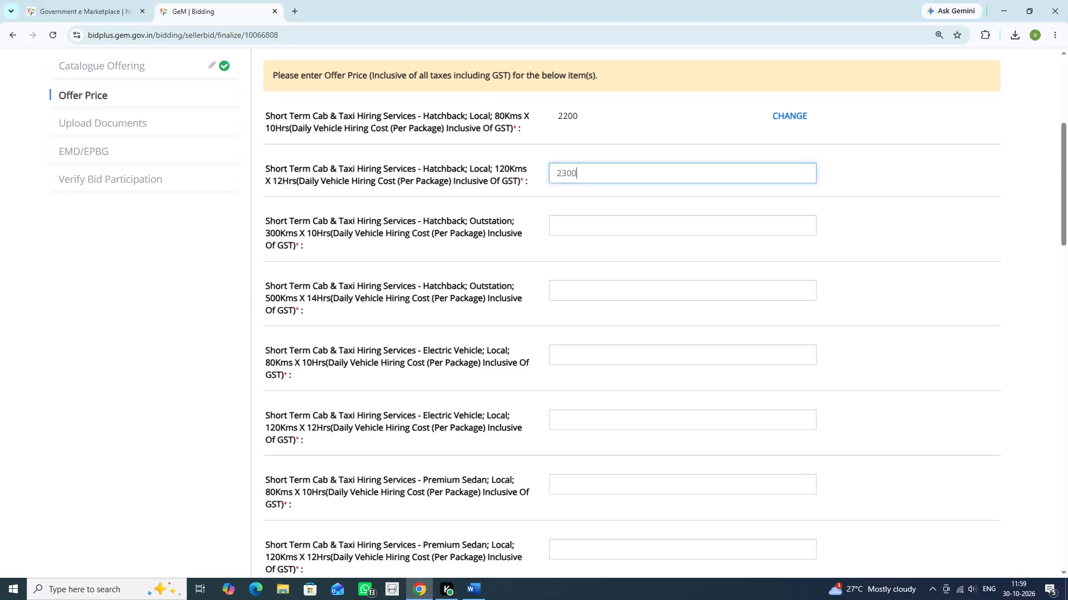
Complete the Hatchback offer prices with 2300 for Local 120Kms X 12Hrs and 5500 for both Outstation packages, 300Kms and 500Kms.
{"action": "key", "text": "Tab"}
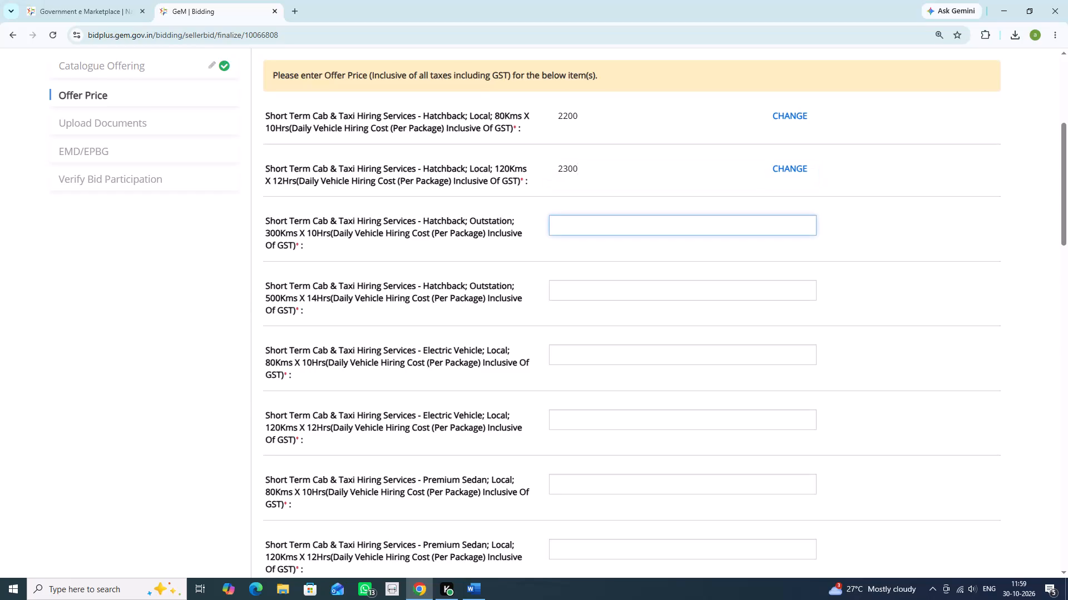
{"action": "type", "text": "5500"}
{"action": "key", "text": "Tab"}
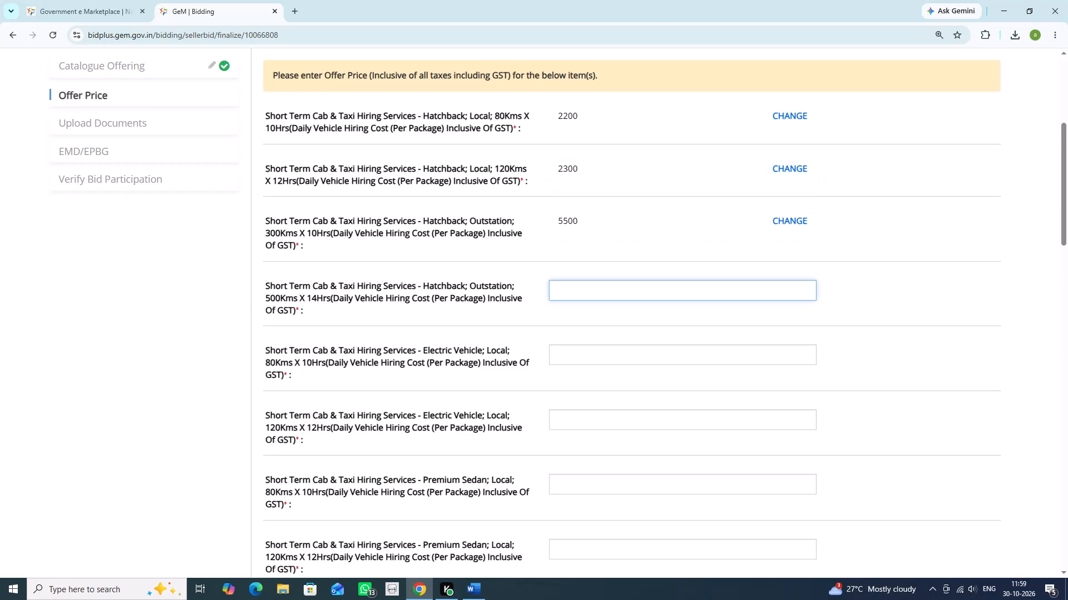
{"action": "type", "text": "5500"}
{"action": "key", "text": "Tab"}
Enter Electric Vehicle Local offer prices of 2400 for 80Kms X 10Hrs and 3500 for 120Kms X 12Hrs.
{"action": "type", "text": "2400"}
{"action": "key", "text": "Tab"}
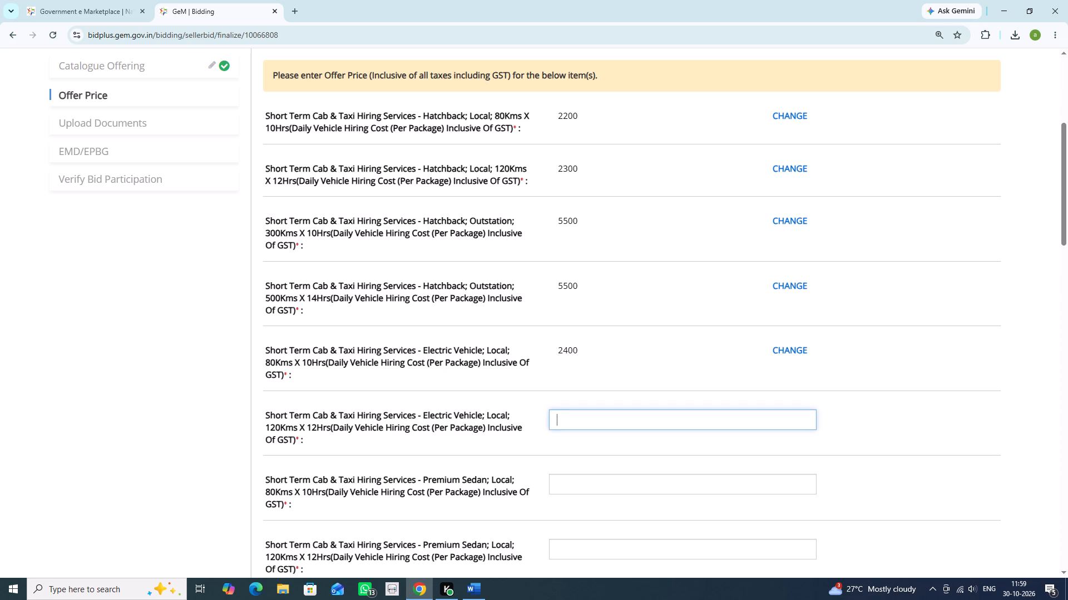
{"action": "type", "text": "3500"}
{"action": "key", "text": "Tab"}
Enter Premium Sedan offer prices of 3000 for Local 80Kms, 3050 for Local 120Kms, and 7000 each for Outstation 400Kms and 500Kms.
{"action": "type", "text": "3000"}
{"action": "key", "text": "Tab"}
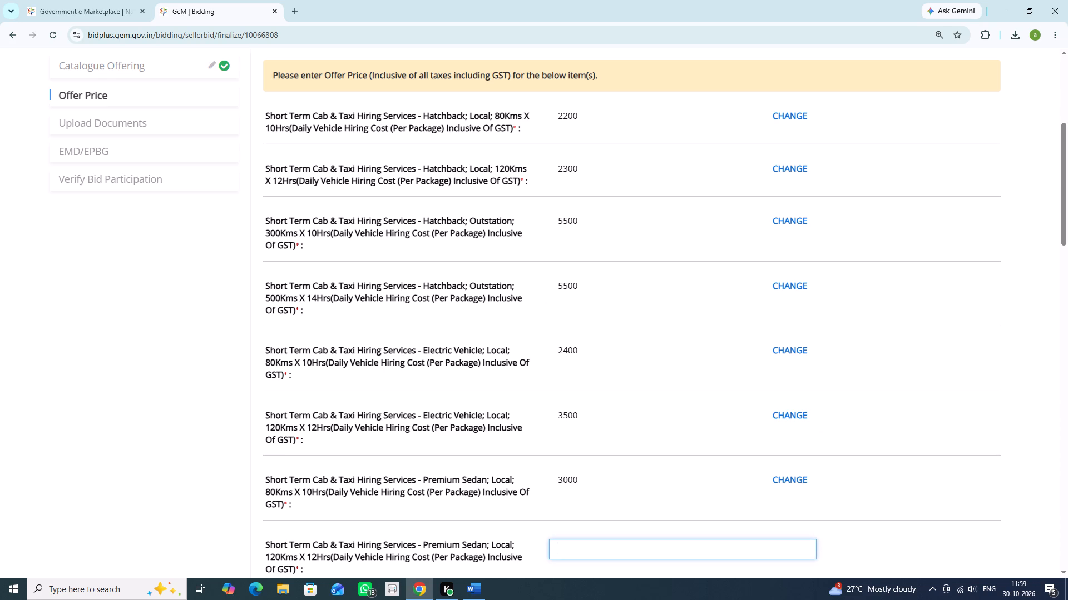
{"action": "type", "text": "3050"}
{"action": "key", "text": "Tab"}
{"action": "type", "text": "7000"}
{"action": "key", "text": "Tab"}
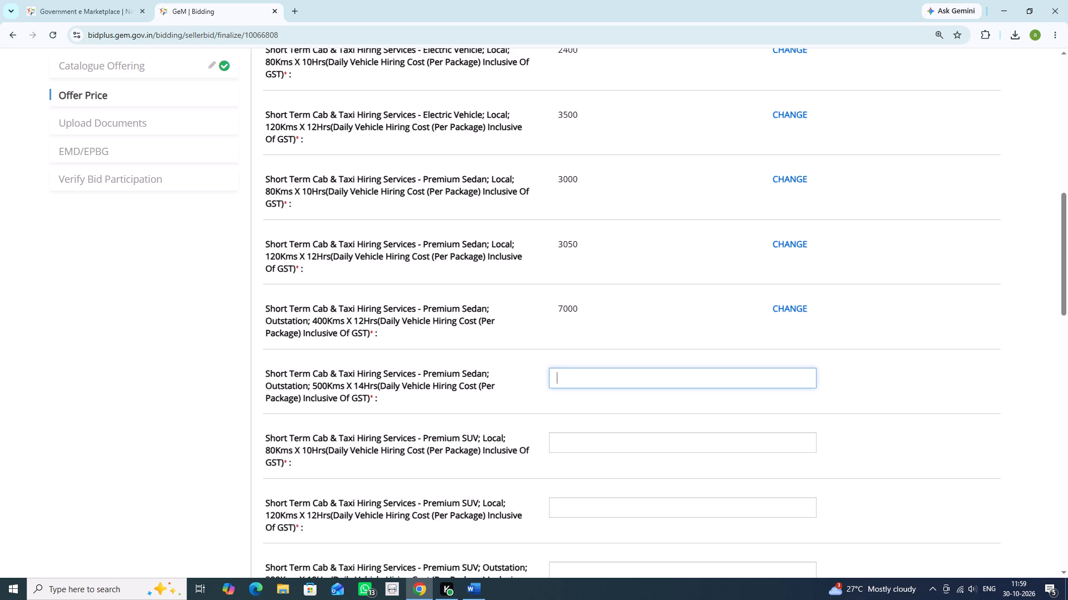
{"action": "type", "text": "7000"}
{"action": "key", "text": "Tab"}
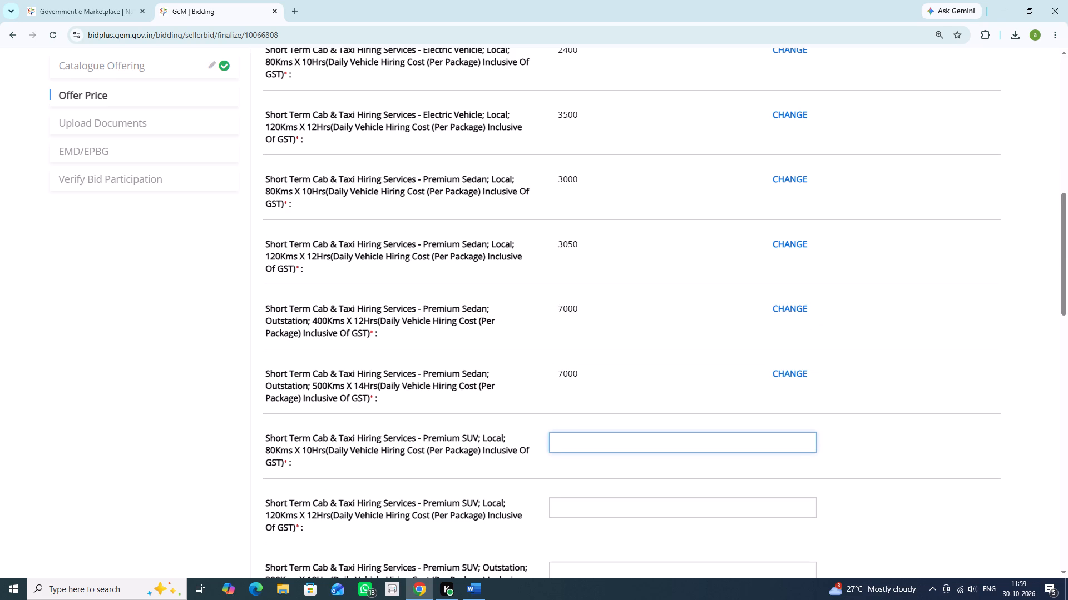
Enter Premium SUV offer prices of 3800 for Local 80Kms, 4600 for Local 120Kms, 7500 for Outstation 300Kms and 7600 for Outstation 500Kms.
{"action": "type", "text": "3800"}
{"action": "key", "text": "Tab"}
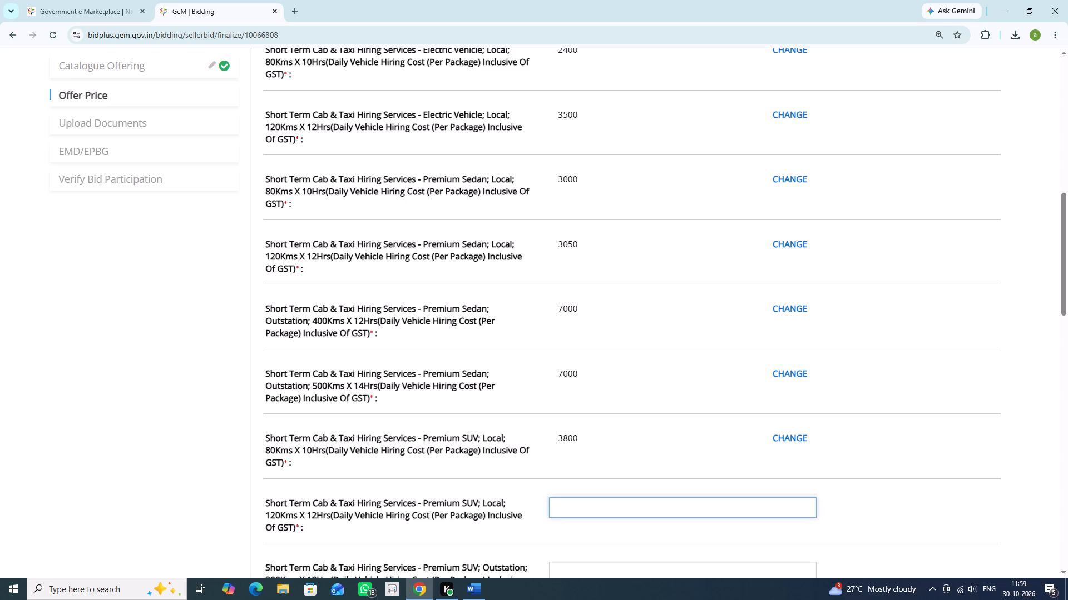
{"action": "type", "text": "4600"}
{"action": "key", "text": "Tab"}
{"action": "type", "text": "7500"}
{"action": "key", "text": "Tab"}
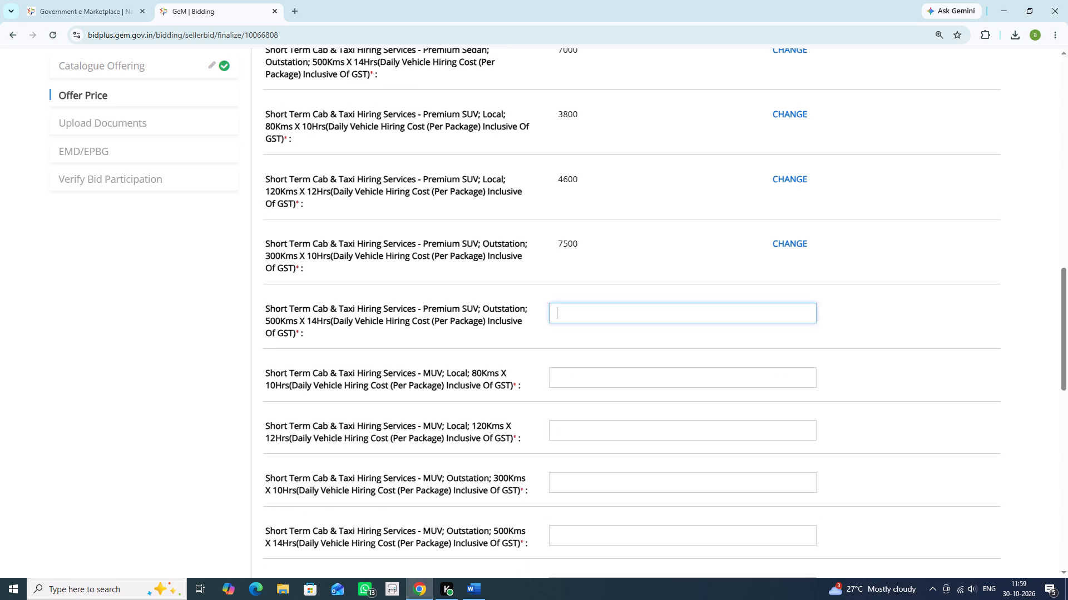
{"action": "type", "text": "7600"}
{"action": "key", "text": "Tab"}
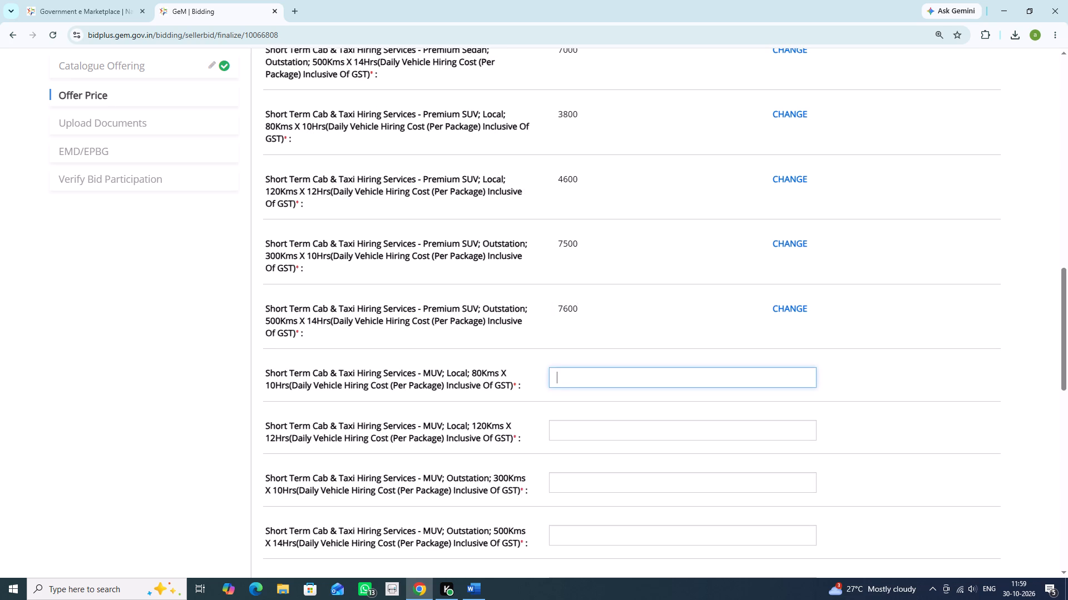
Enter MUV offer prices of 3800 for Local 80Kms, 3850 for Local 120Kms, 5000 for Outstation 300Kms and 7050 for Outstation 500Kms.
{"action": "type", "text": "3800"}
{"action": "key", "text": "Tab"}
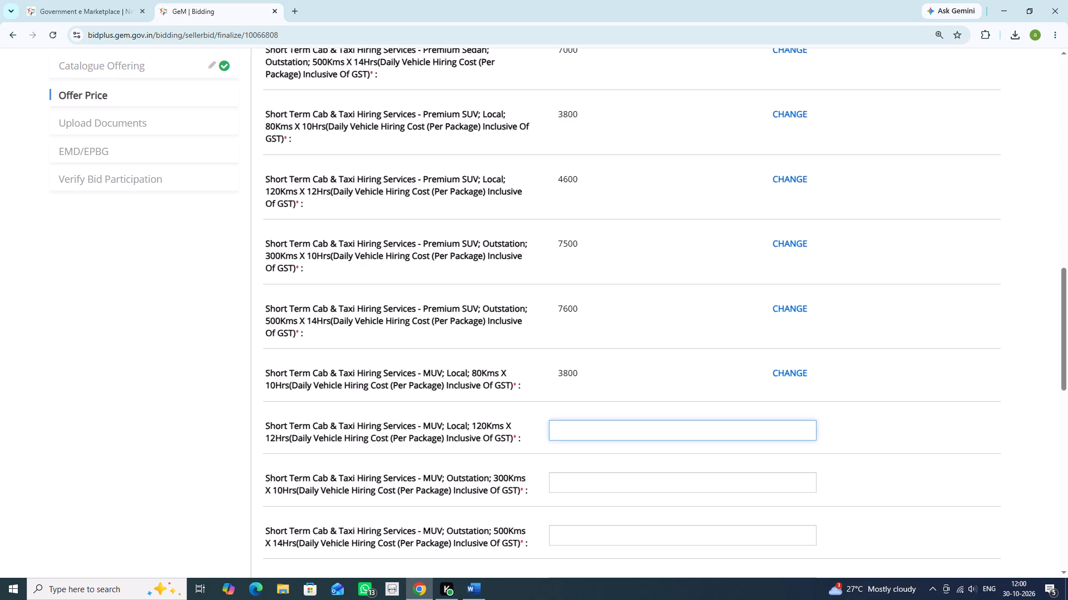
{"action": "type", "text": "3850"}
{"action": "key", "text": "Tab"}
{"action": "type", "text": "5000"}
{"action": "key", "text": "Tab"}
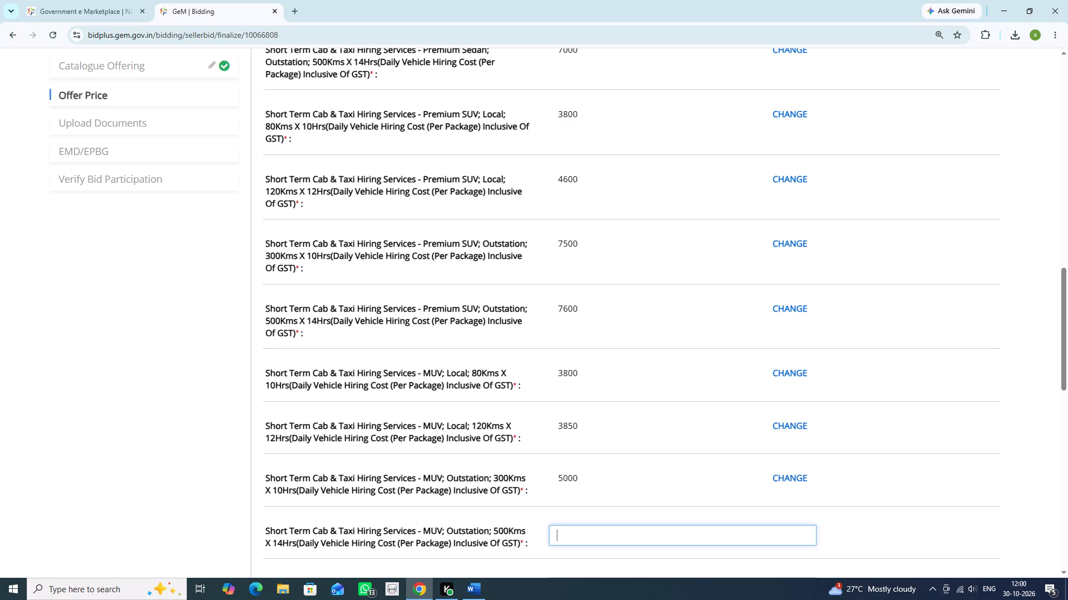
{"action": "type", "text": "7050"}
{"action": "key", "text": "Tab"}
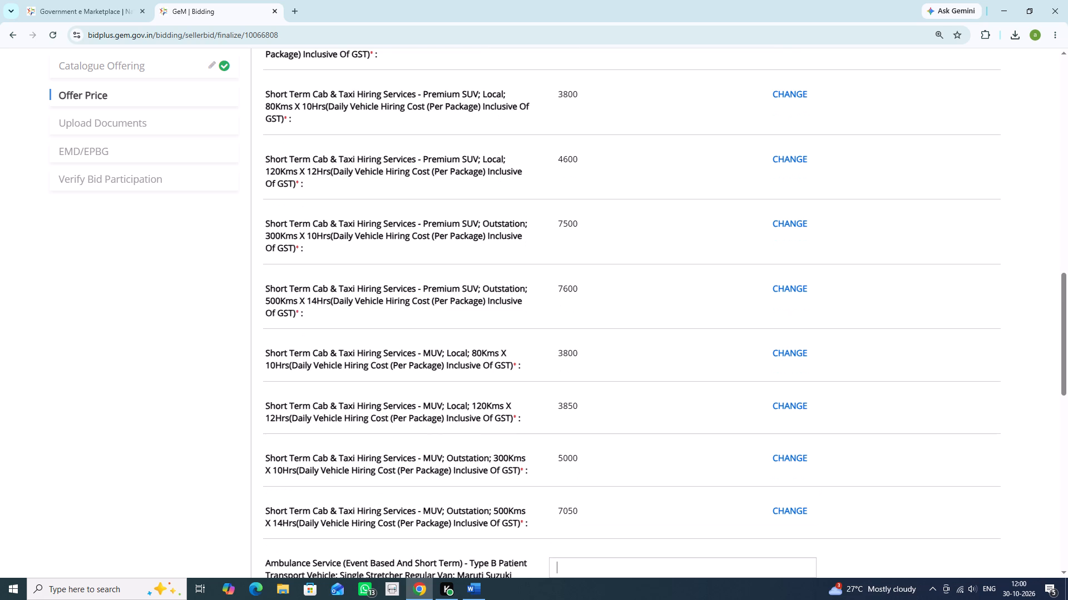
Enter offer prices of 5000 and 5050 for the first and second 80 Km Type B ambulance items.
{"action": "type", "text": "5000"}
{"action": "key", "text": "Tab"}
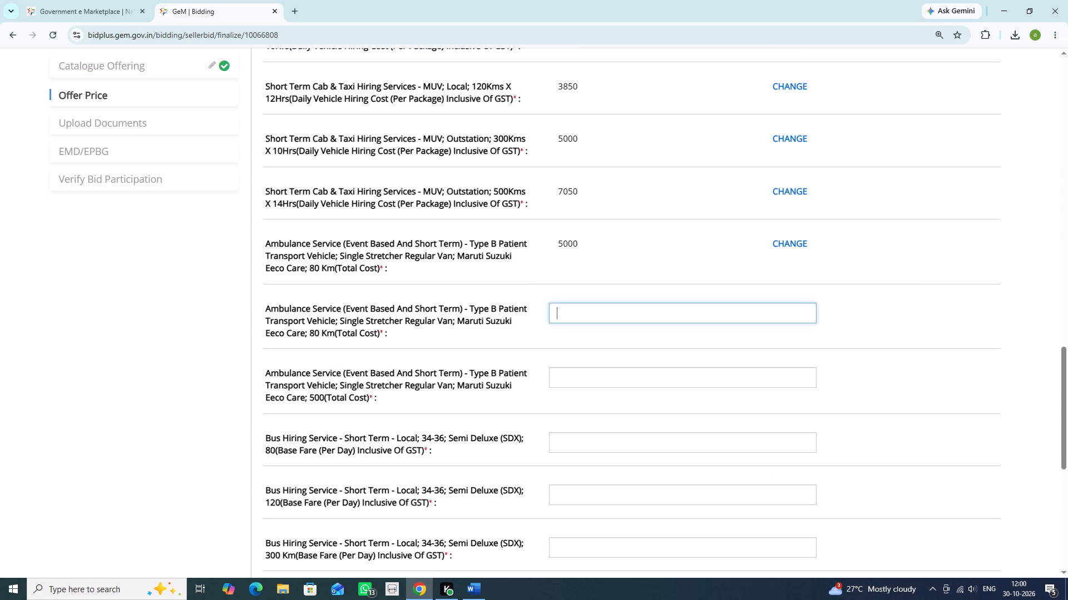
{"action": "type", "text": "500"}
{"action": "key", "text": "BackSpace"}
{"action": "type", "text": "50"}
{"action": "key", "text": "Tab"}
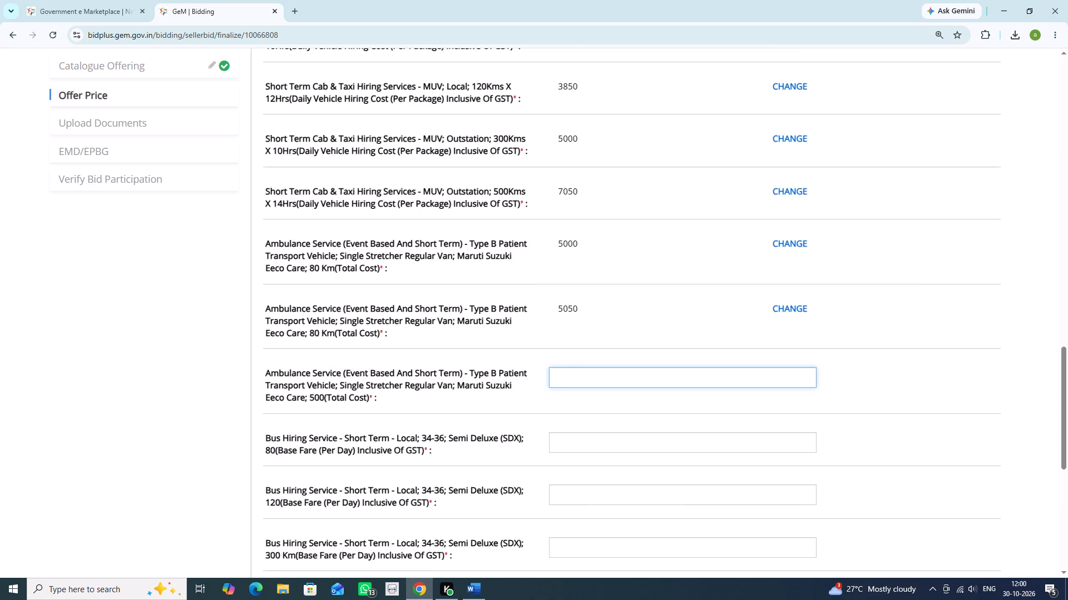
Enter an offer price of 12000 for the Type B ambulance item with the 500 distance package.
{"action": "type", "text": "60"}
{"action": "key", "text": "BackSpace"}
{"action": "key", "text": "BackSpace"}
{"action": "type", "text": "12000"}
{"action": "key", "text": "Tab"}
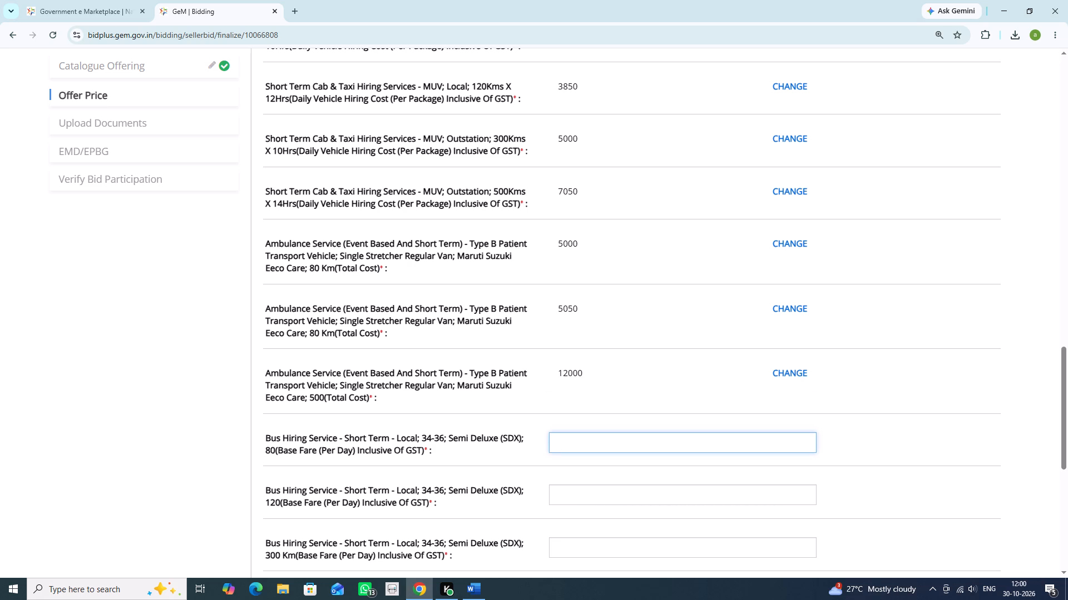
Enter Local 34-36 Semi Deluxe bus offer prices of 7000 for 80, 8500 for 120 and 11000 for 300 Km.
{"action": "type", "text": "7000"}
{"action": "key", "text": "Tab"}
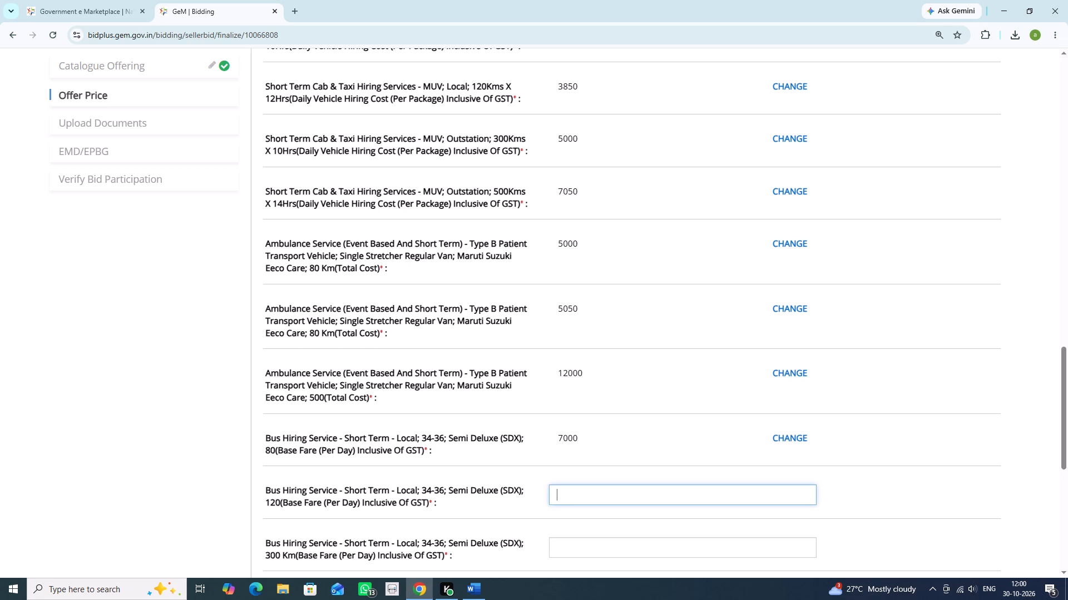
{"action": "type", "text": "8500"}
{"action": "key", "text": "Tab"}
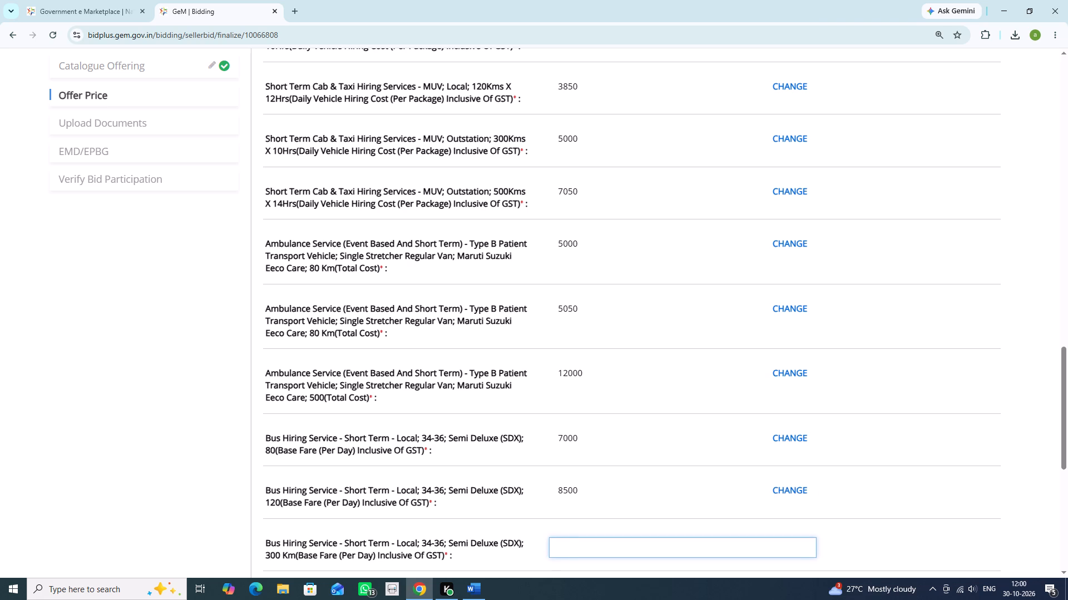
{"action": "type", "text": "11000"}
{"action": "left_click", "coordinate": [933, 391]}
Show the estimated price breakdown, review it down to the total offer price, and close it without proceeding.
{"action": "scroll", "coordinate": [941, 213], "scroll_direction": "down", "scroll_amount": 6}
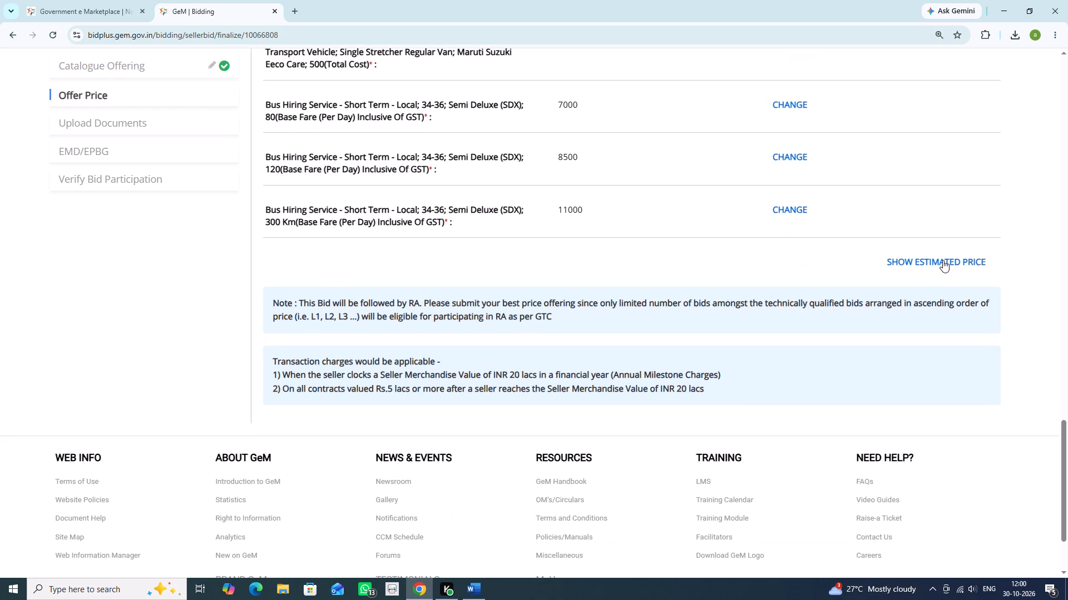
{"action": "left_click", "coordinate": [943, 260]}
{"action": "scroll", "coordinate": [962, 109], "scroll_direction": "down", "scroll_amount": 20}
{"action": "scroll", "coordinate": [962, 109], "scroll_direction": "down", "scroll_amount": 15}
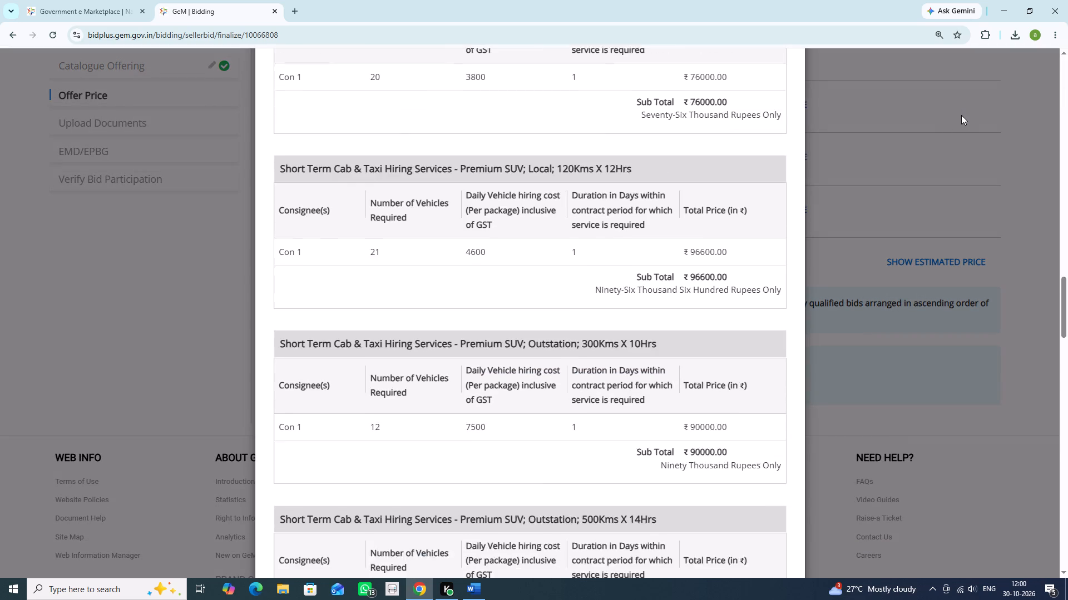
{"action": "scroll", "coordinate": [961, 115], "scroll_direction": "down", "scroll_amount": 20}
{"action": "scroll", "coordinate": [961, 115], "scroll_direction": "down", "scroll_amount": 20}
{"action": "scroll", "coordinate": [961, 115], "scroll_direction": "down", "scroll_amount": 8}
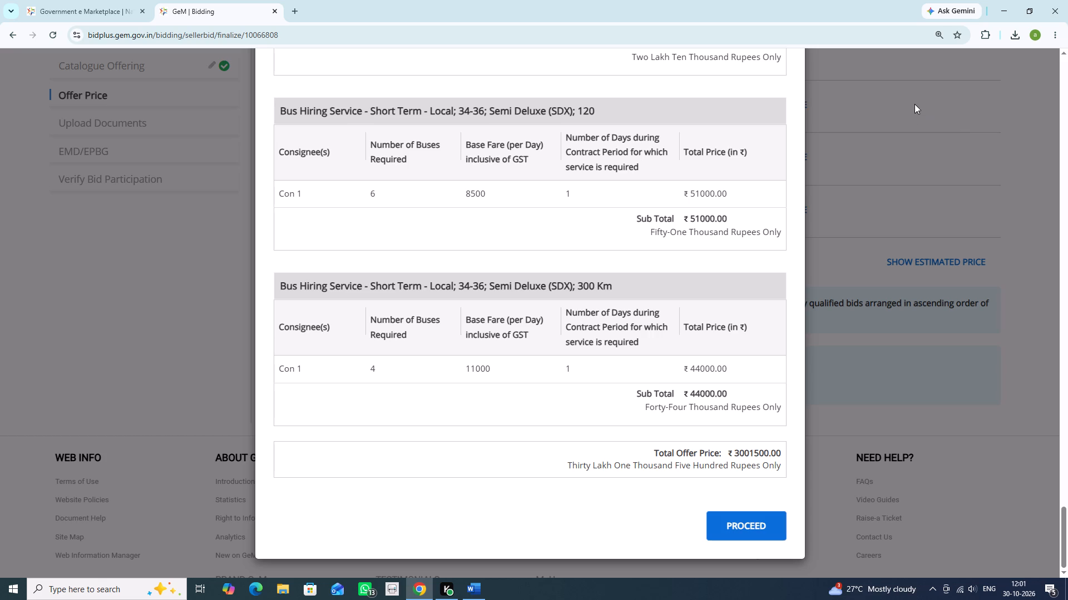
{"action": "left_click", "coordinate": [911, 148]}
Change the offer price of the Type B ambulance item with the 500 distance package to 6000.
{"action": "scroll", "coordinate": [910, 153], "scroll_direction": "up", "scroll_amount": 4}
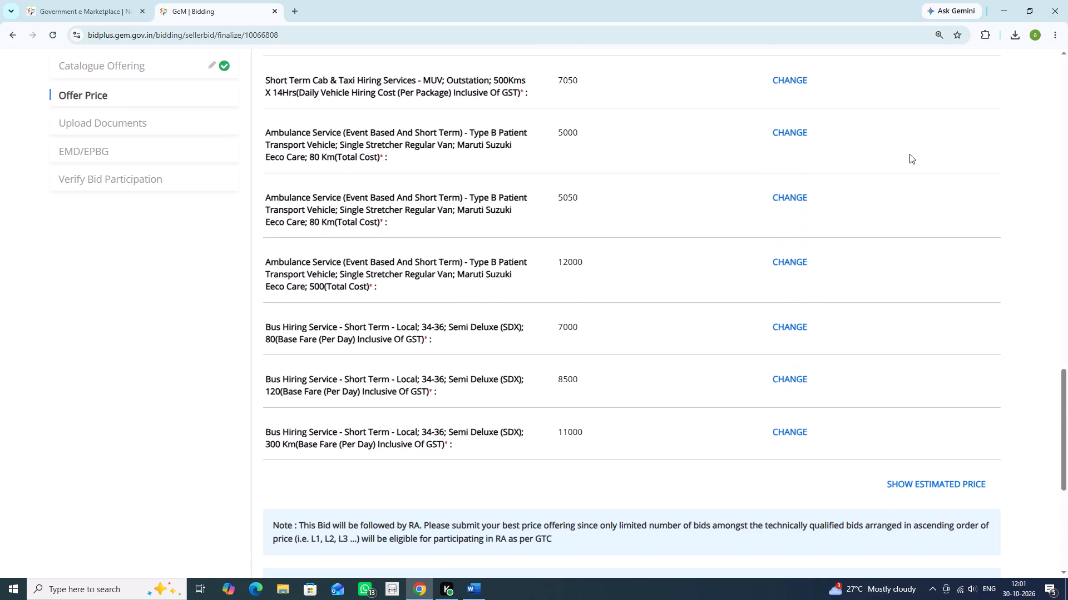
{"action": "left_click", "coordinate": [781, 263]}
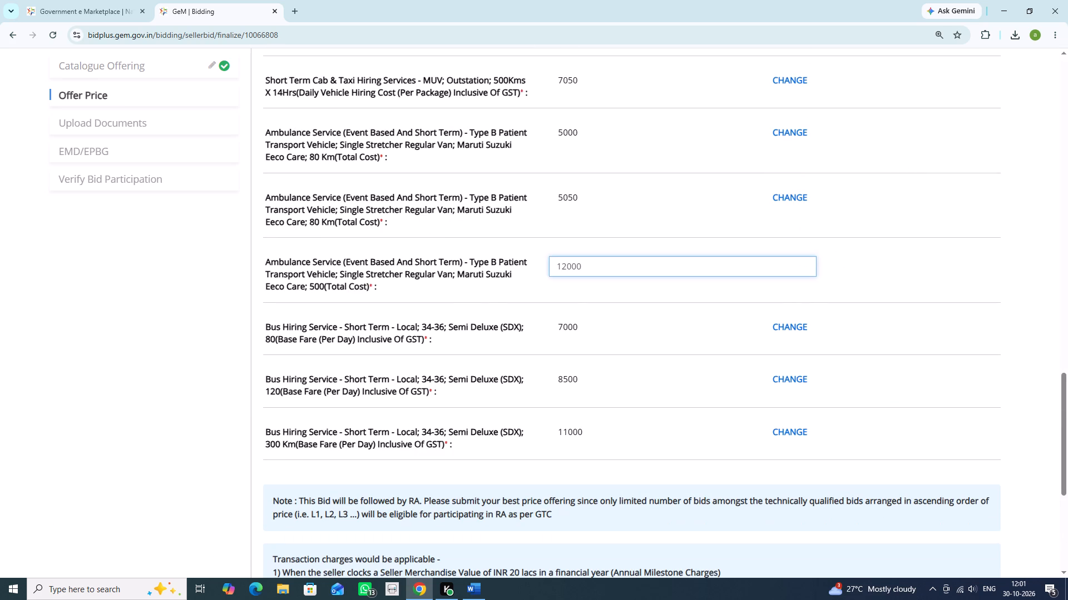
{"action": "key", "text": "BackSpace"}
{"action": "key", "text": "BackSpace"}
{"action": "key", "text": "BackSpace"}
{"action": "key", "text": "BackSpace"}
{"action": "key", "text": "BackSpace"}
{"action": "type", "text": "6000"}
{"action": "left_click", "coordinate": [882, 297]}
Show the estimated price breakdown again, check the bus subtotals and total offer price, and close it without proceeding.
{"action": "scroll", "coordinate": [986, 315], "scroll_direction": "down", "scroll_amount": 1}
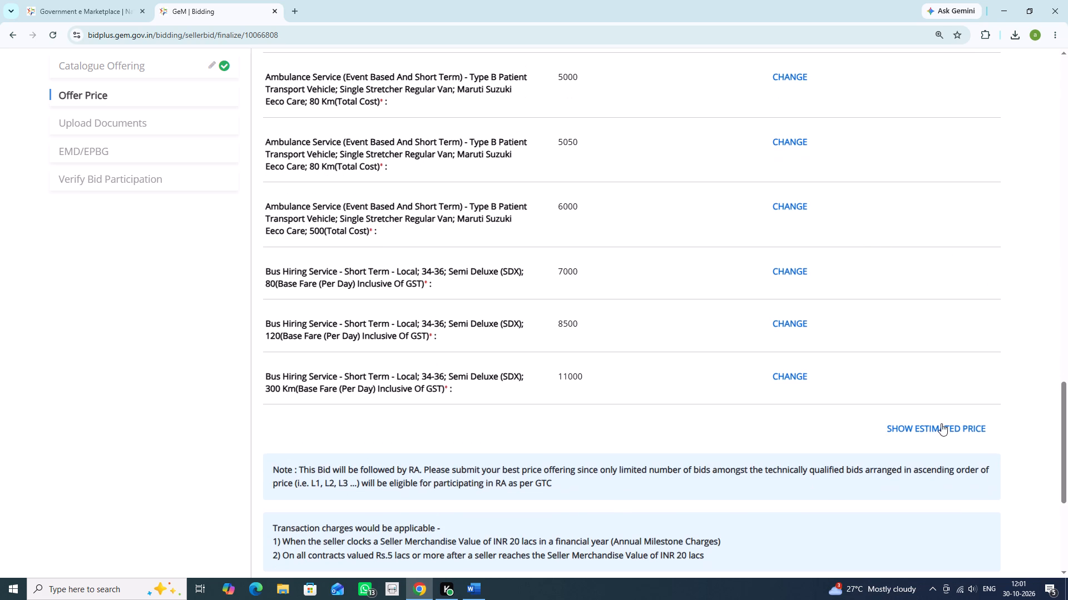
{"action": "left_click", "coordinate": [941, 423]}
{"action": "scroll", "coordinate": [966, 267], "scroll_direction": "down", "scroll_amount": 20}
{"action": "scroll", "coordinate": [966, 267], "scroll_direction": "down", "scroll_amount": 16}
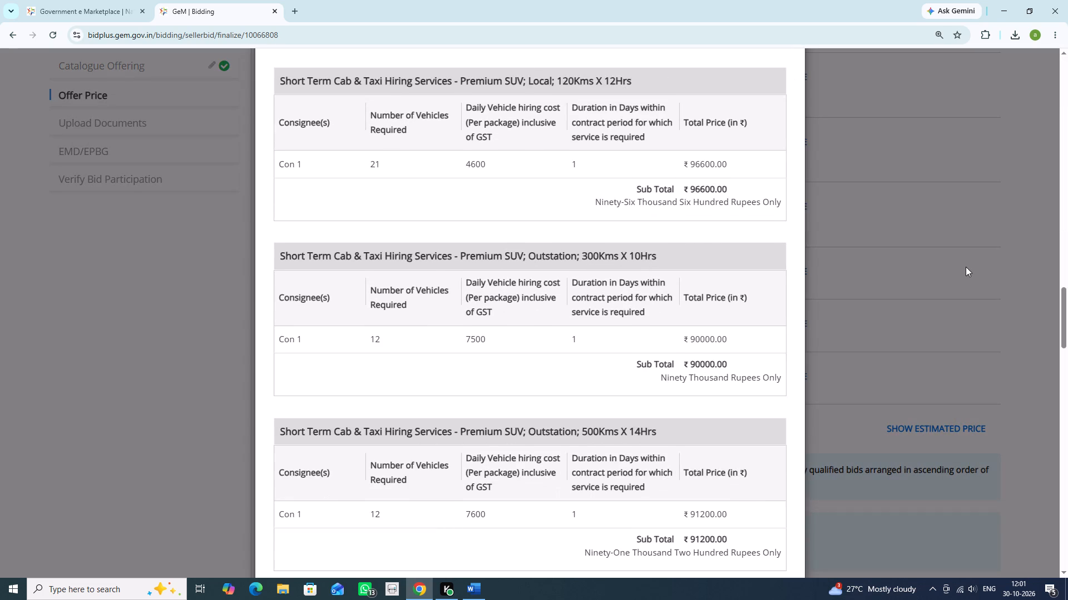
{"action": "scroll", "coordinate": [966, 267], "scroll_direction": "down", "scroll_amount": 20}
{"action": "scroll", "coordinate": [966, 267], "scroll_direction": "down", "scroll_amount": 20}
{"action": "scroll", "coordinate": [966, 267], "scroll_direction": "down", "scroll_amount": 3}
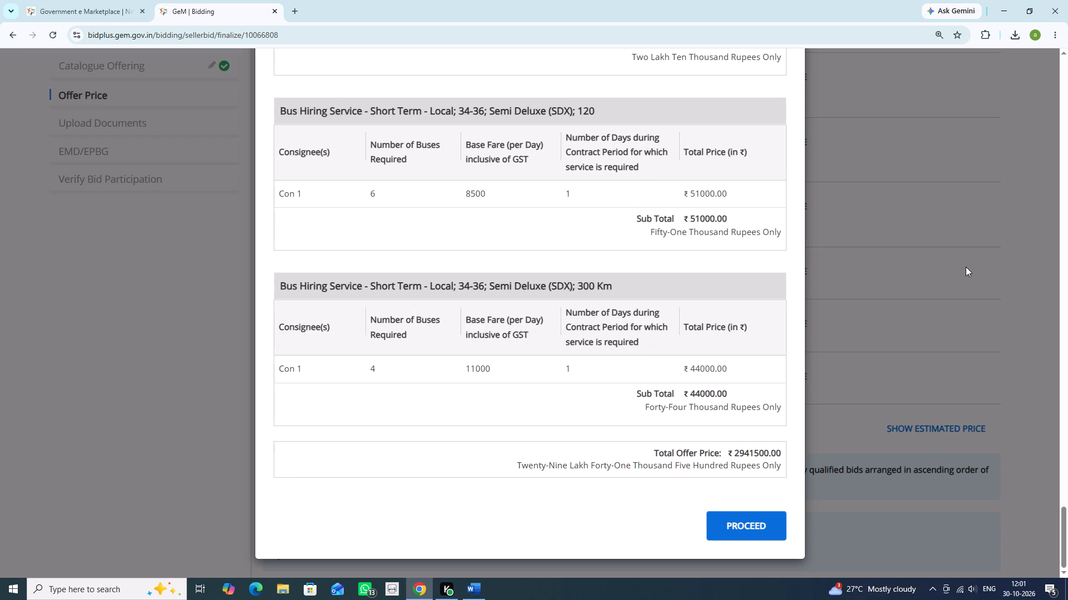
{"action": "scroll", "coordinate": [893, 294], "scroll_direction": "up", "scroll_amount": 4}
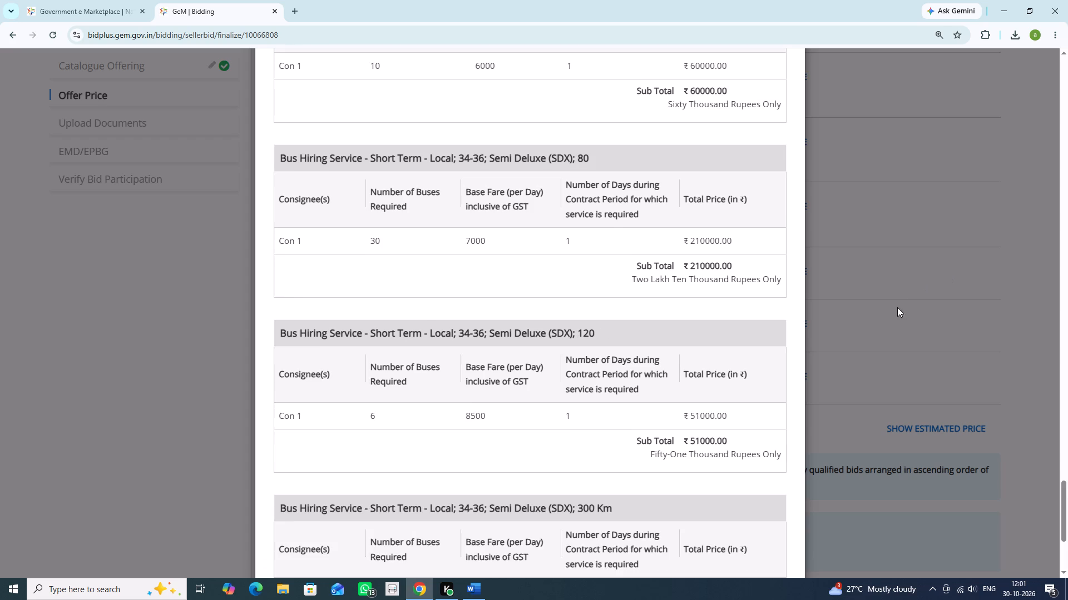
{"action": "scroll", "coordinate": [906, 366], "scroll_direction": "down", "scroll_amount": 11}
{"action": "left_click", "coordinate": [914, 359]}
Review the entered offer prices from the bus items back up to the Hatchback packages.
{"action": "scroll", "coordinate": [919, 358], "scroll_direction": "up", "scroll_amount": 2}
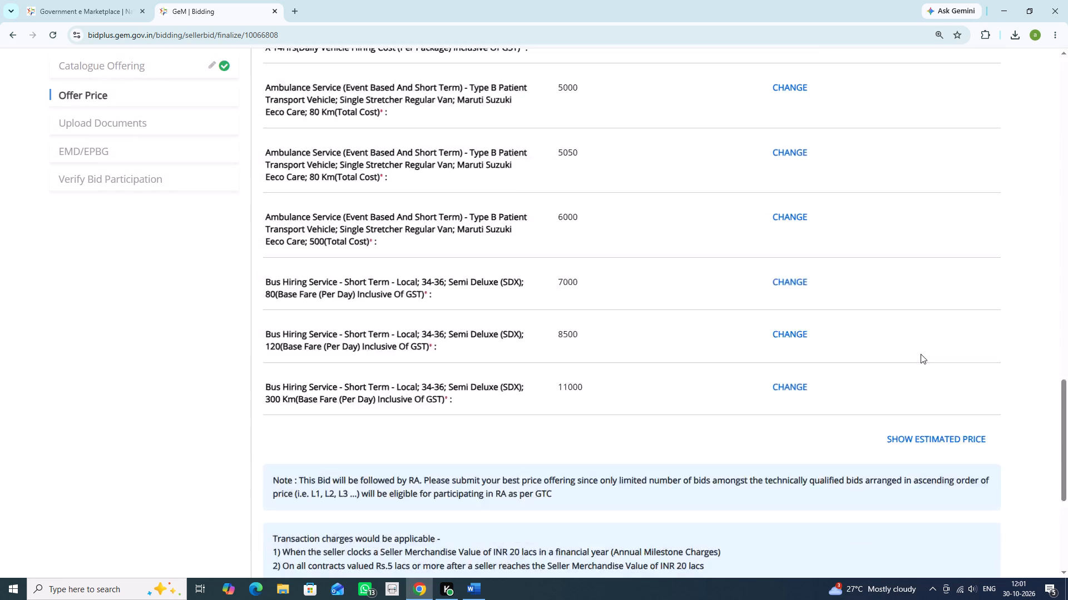
{"action": "scroll", "coordinate": [921, 354], "scroll_direction": "up", "scroll_amount": 12}
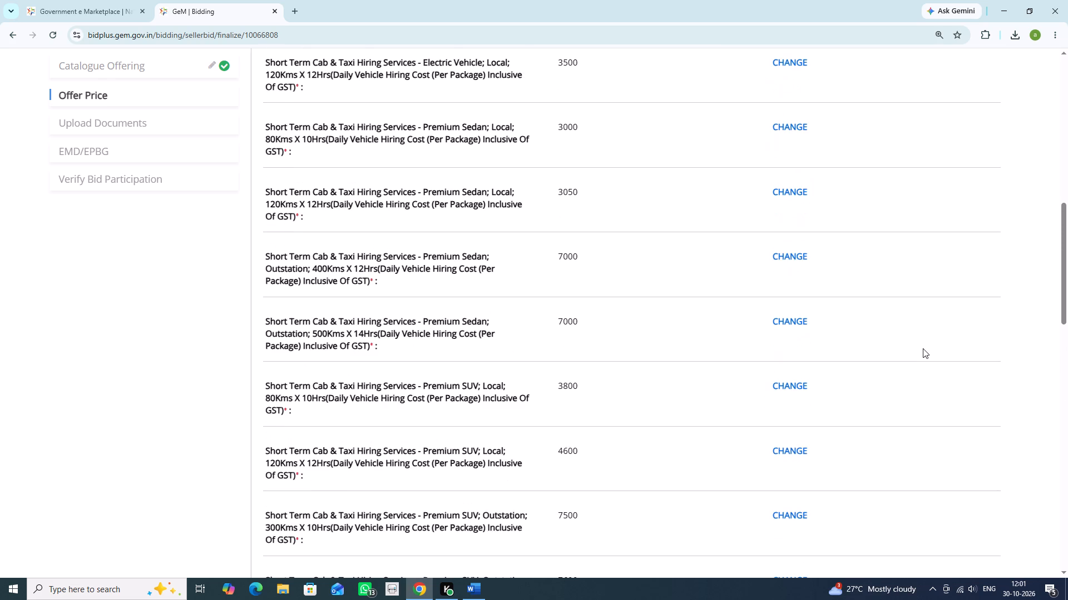
{"action": "scroll", "coordinate": [923, 348], "scroll_direction": "up", "scroll_amount": 7}
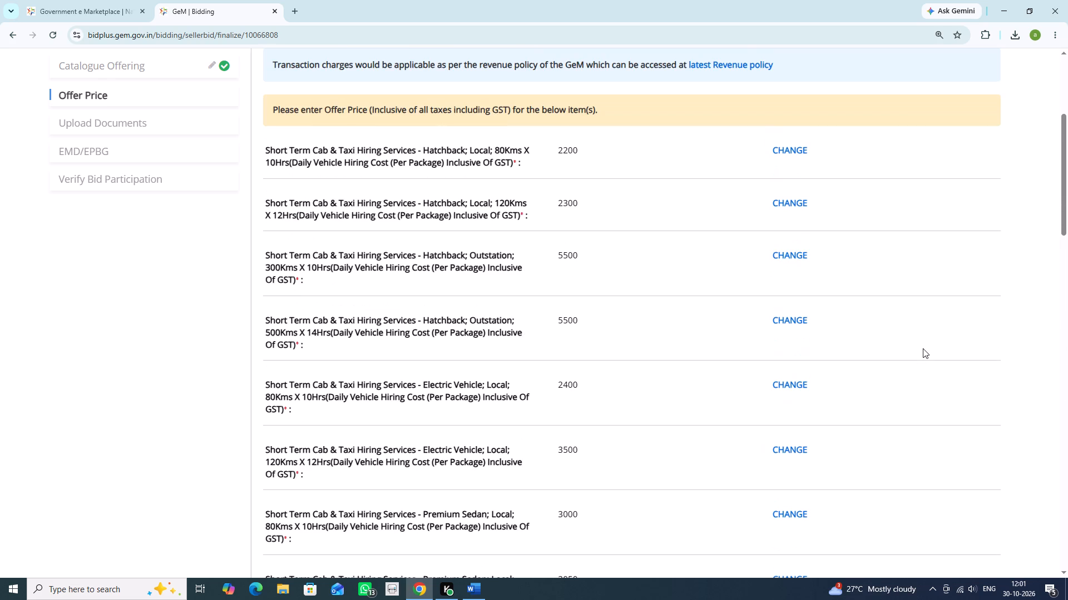
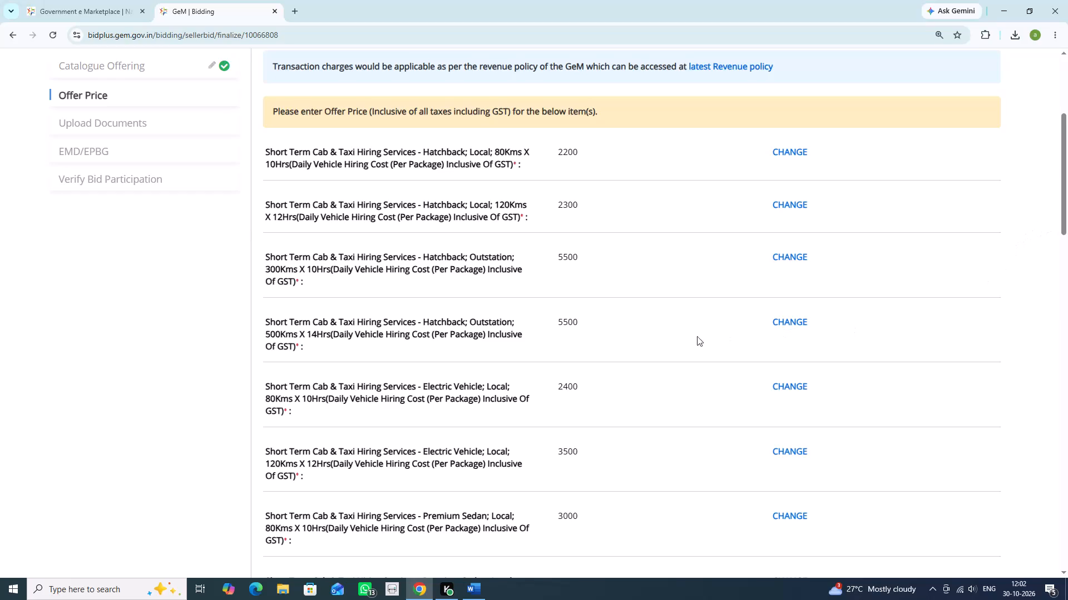
Review the entered offer prices from the Hatchback packages down through the sedan, SUV, MUV, ambulance and bus items.
{"action": "scroll", "coordinate": [678, 334], "scroll_direction": "down", "scroll_amount": 9}
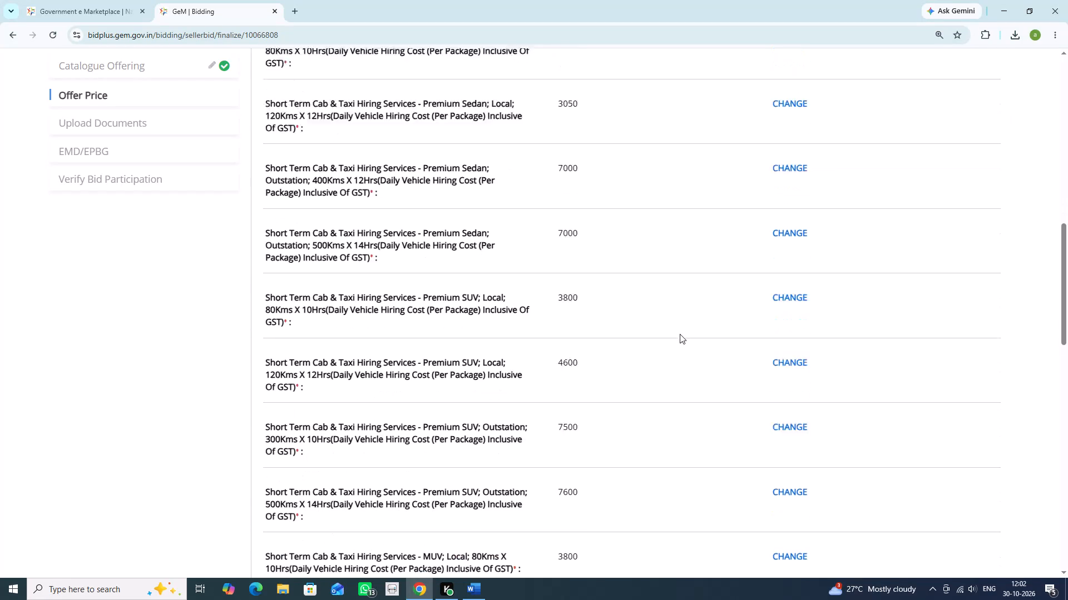
{"action": "scroll", "coordinate": [680, 334], "scroll_direction": "up", "scroll_amount": 2}
{"action": "scroll", "coordinate": [680, 334], "scroll_direction": "down", "scroll_amount": 2}
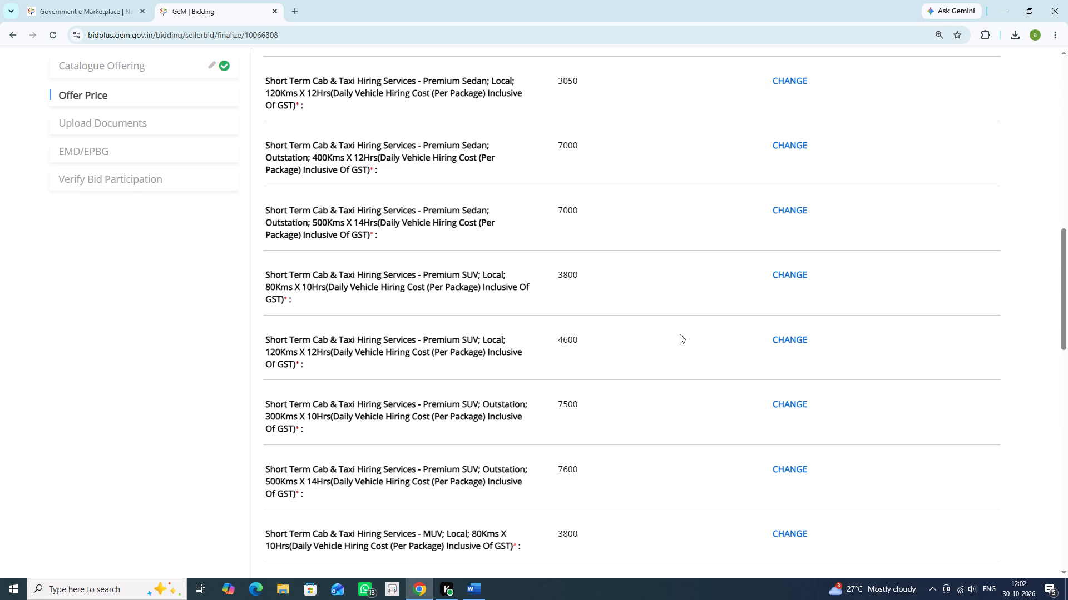
{"action": "scroll", "coordinate": [681, 334], "scroll_direction": "down", "scroll_amount": 6}
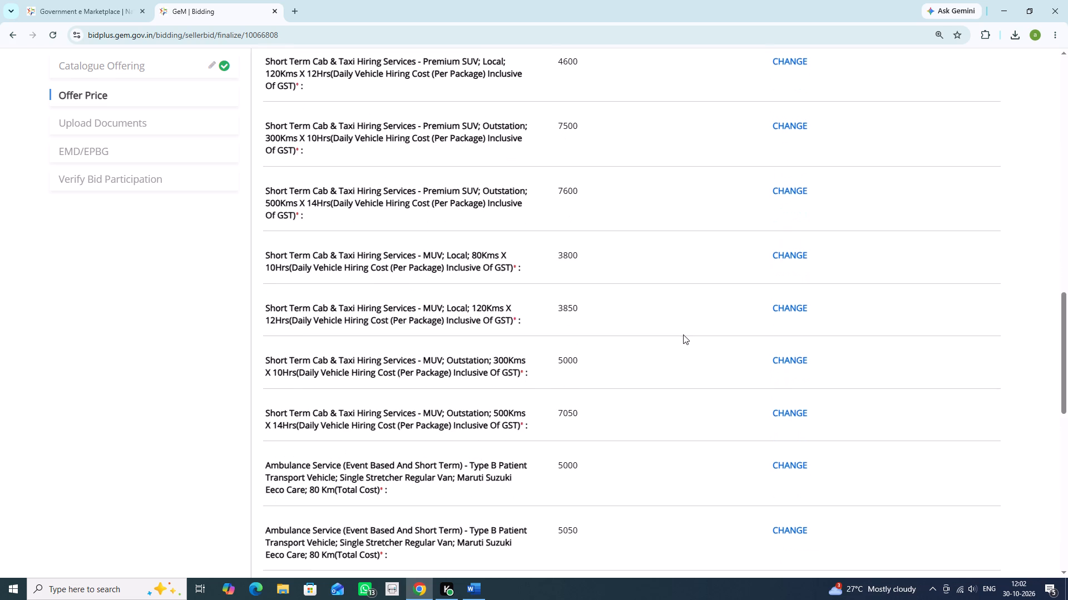
{"action": "scroll", "coordinate": [683, 334], "scroll_direction": "down", "scroll_amount": 2}
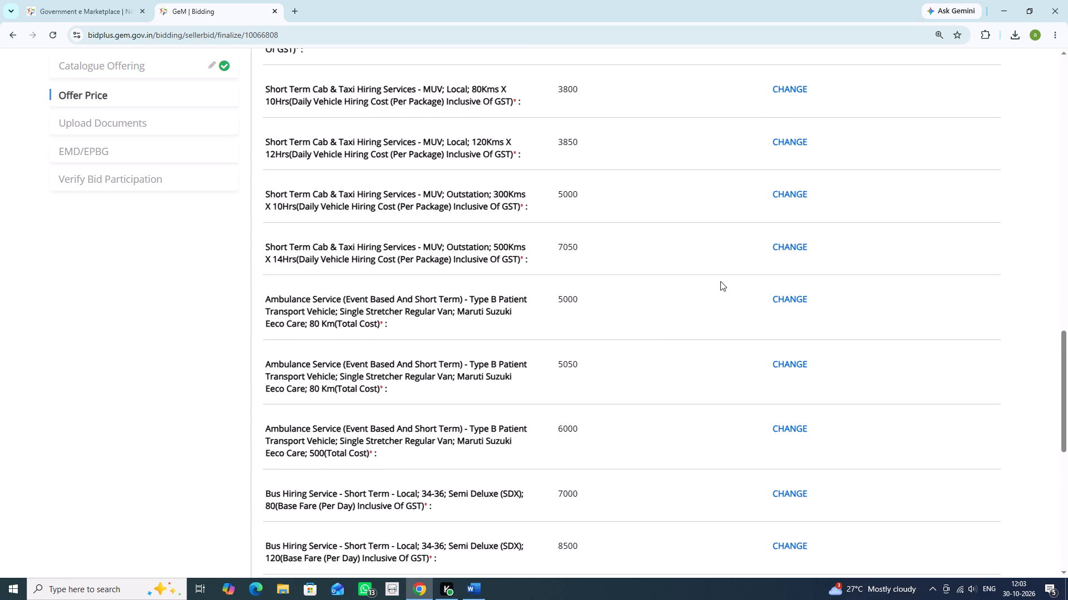
{"action": "scroll", "coordinate": [720, 281], "scroll_direction": "down", "scroll_amount": 6}
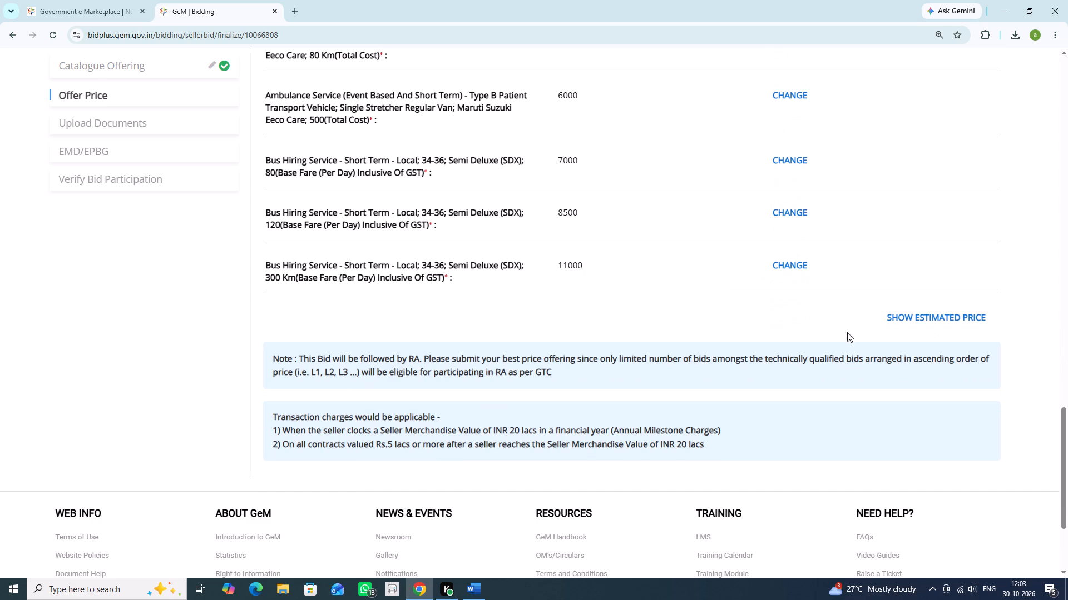
Show the estimated price breakdown, check it down to the total offer price, and proceed with the quote.
{"action": "left_click", "coordinate": [931, 311]}
{"action": "left_click_drag", "start_coordinate": [1067, 104], "coordinate": [1067, 242]}
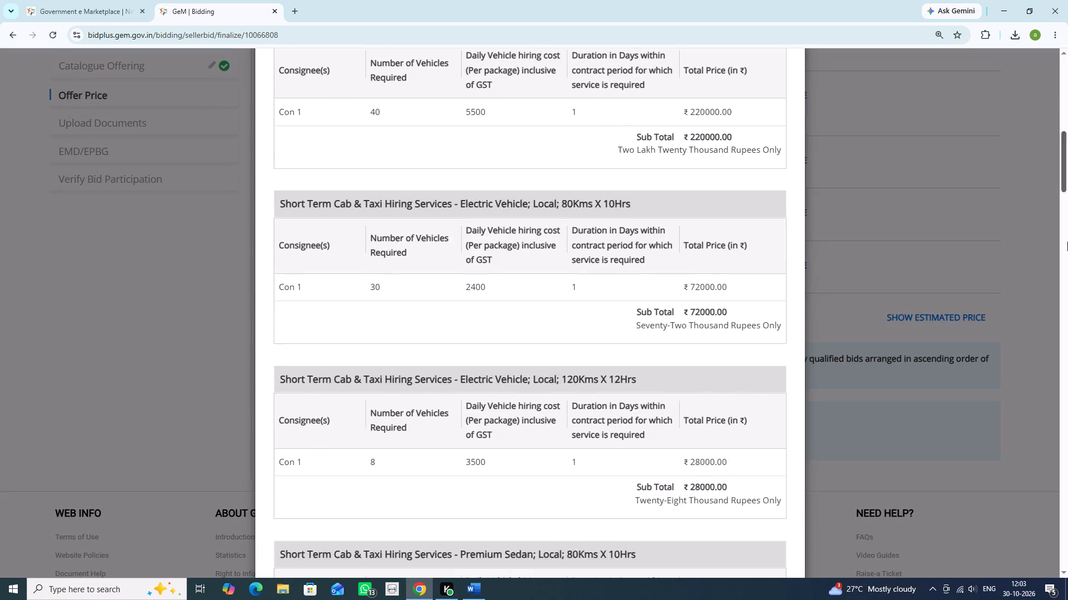
{"action": "left_click_drag", "start_coordinate": [1067, 242], "coordinate": [1029, 591]}
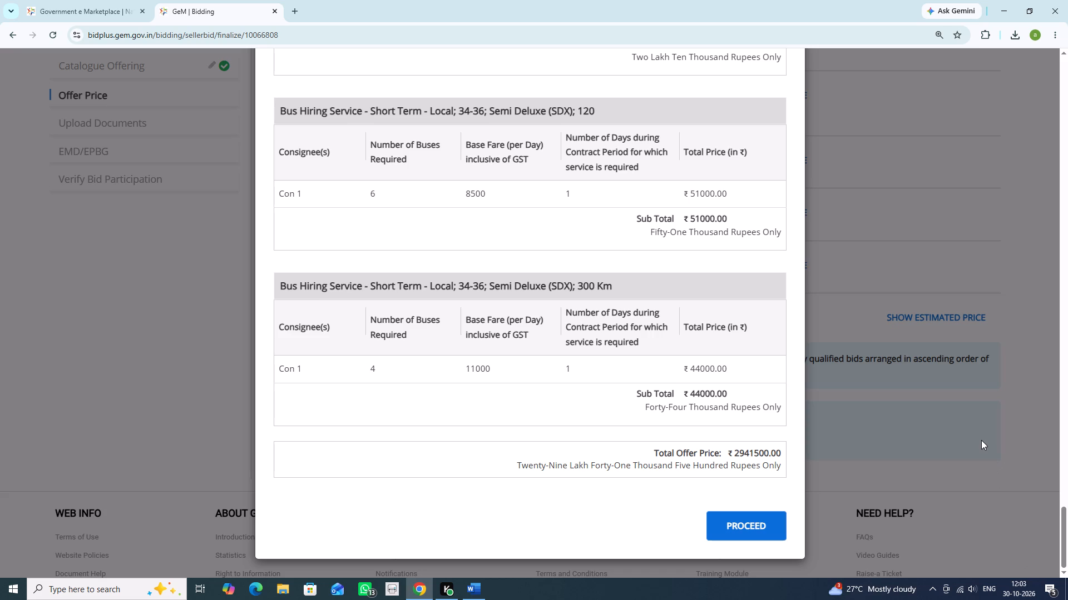
{"action": "left_click", "coordinate": [761, 533]}
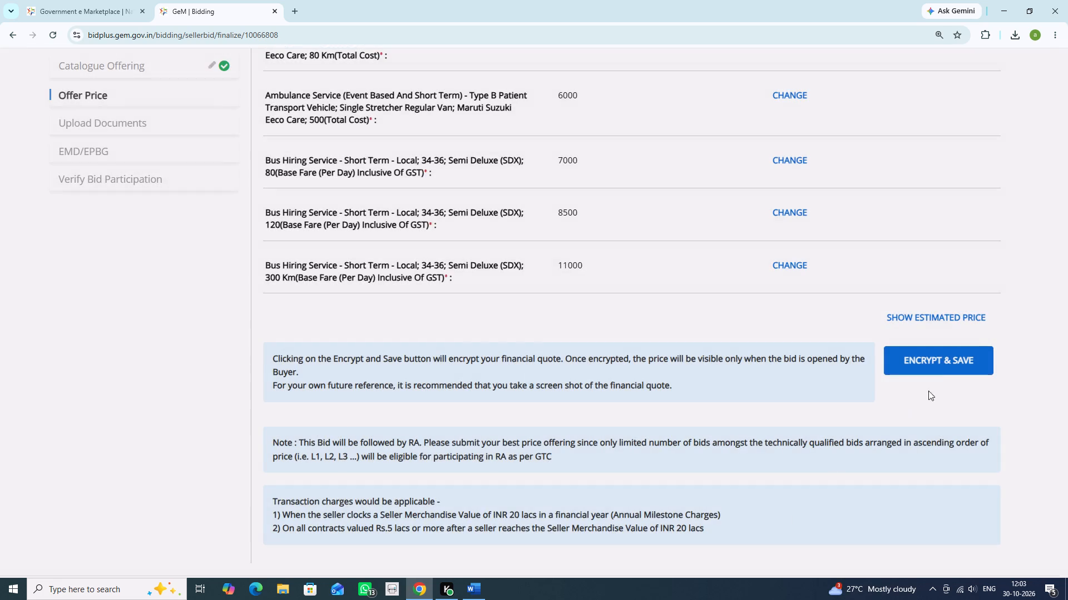
Encrypt and save the financial quote, confirming the request.
{"action": "left_click", "coordinate": [950, 367]}
{"action": "left_click", "coordinate": [578, 128]}
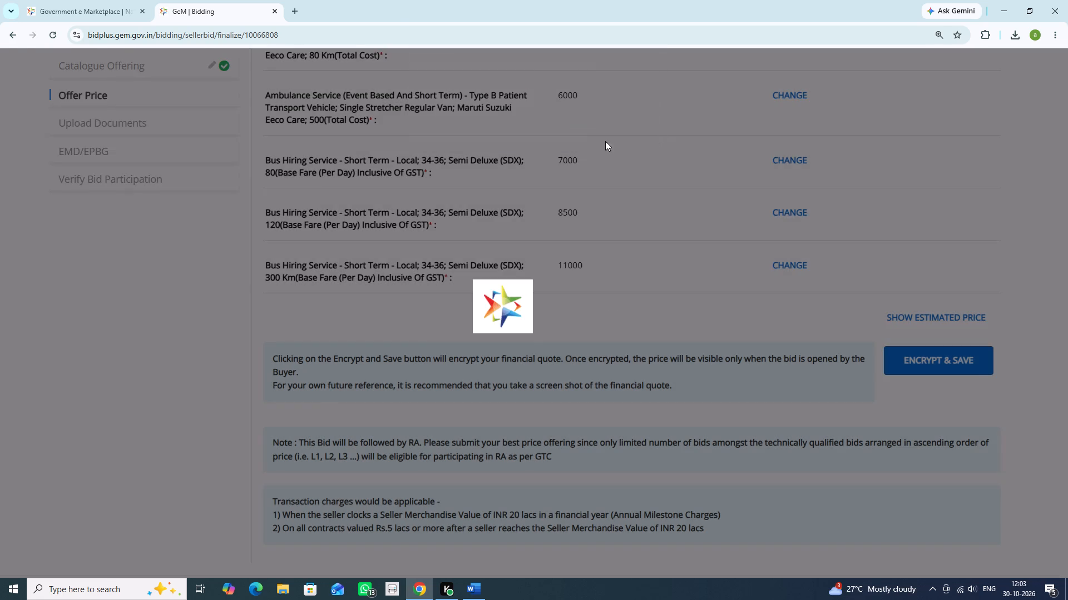